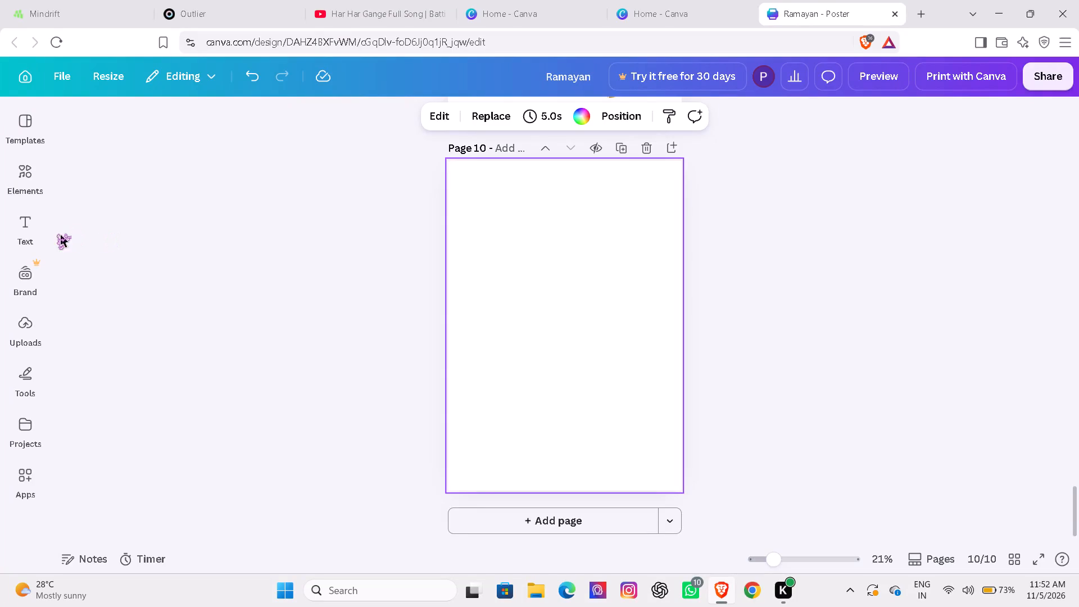
Add a text box to blank page 10, scale its text to about size 42.7, and widen the box.
click(41, 232)
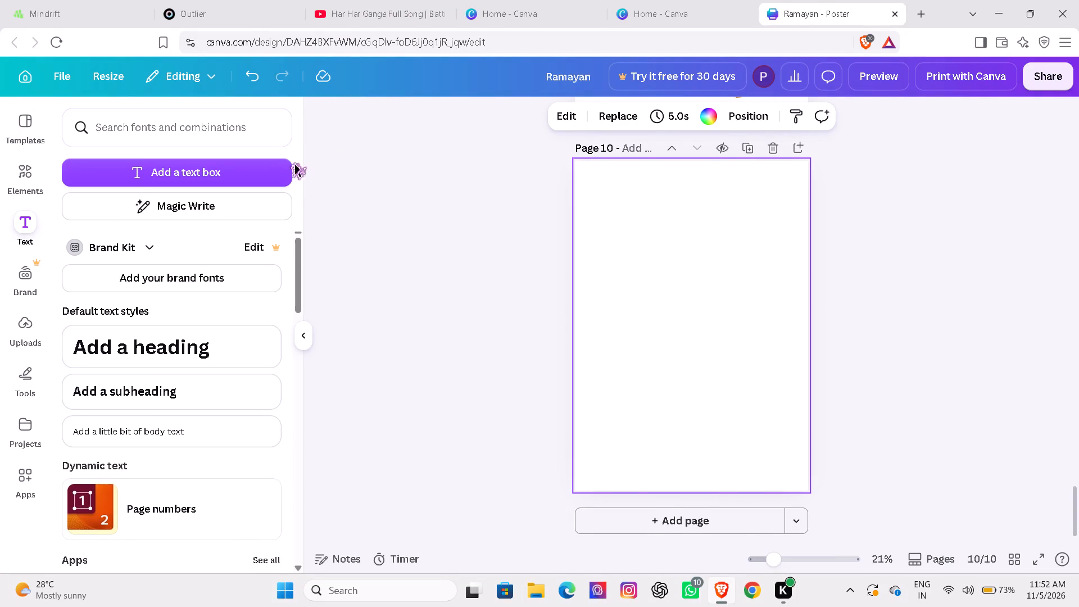
click(276, 169)
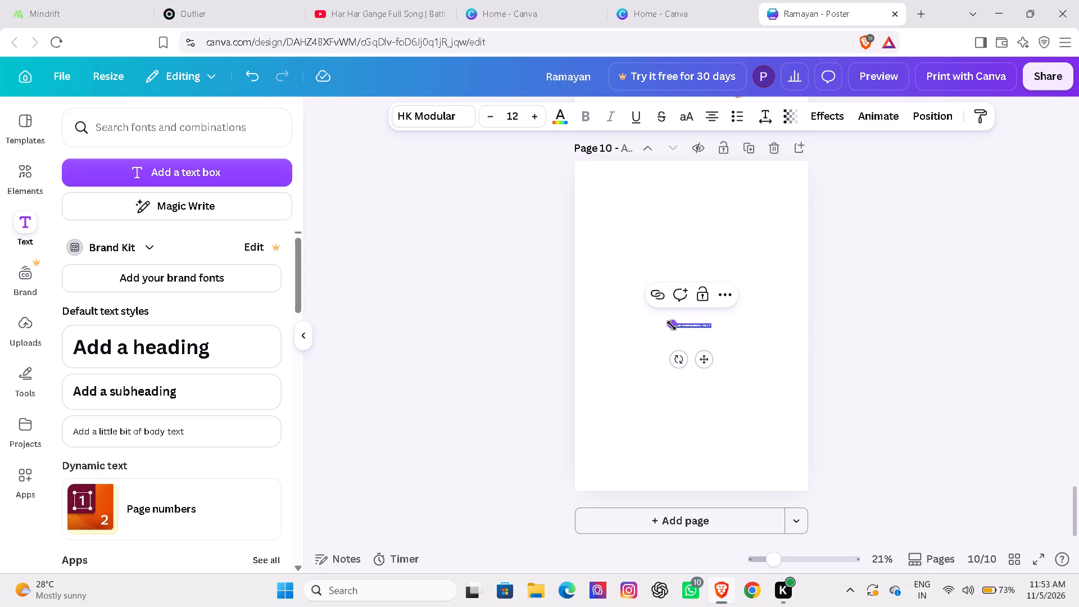
drag(672, 325, 630, 278)
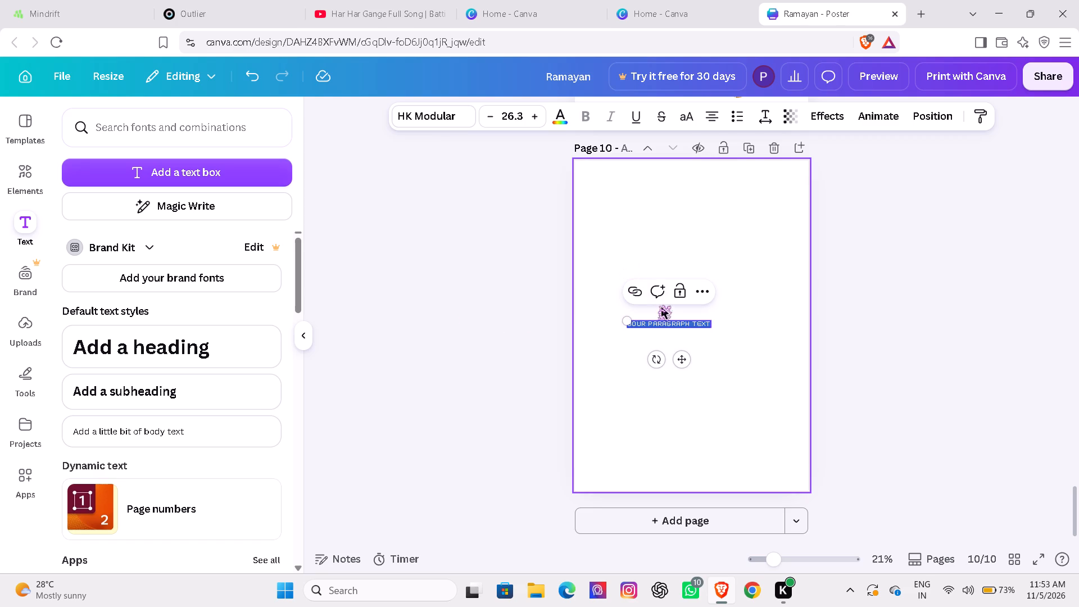
drag(628, 325, 577, 300)
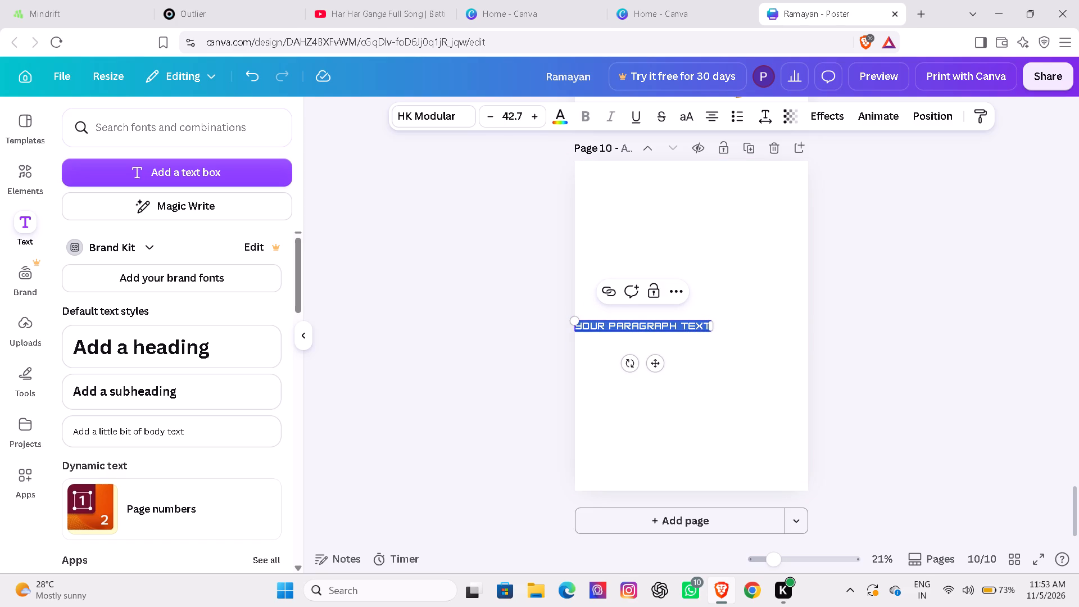
drag(710, 326, 733, 329)
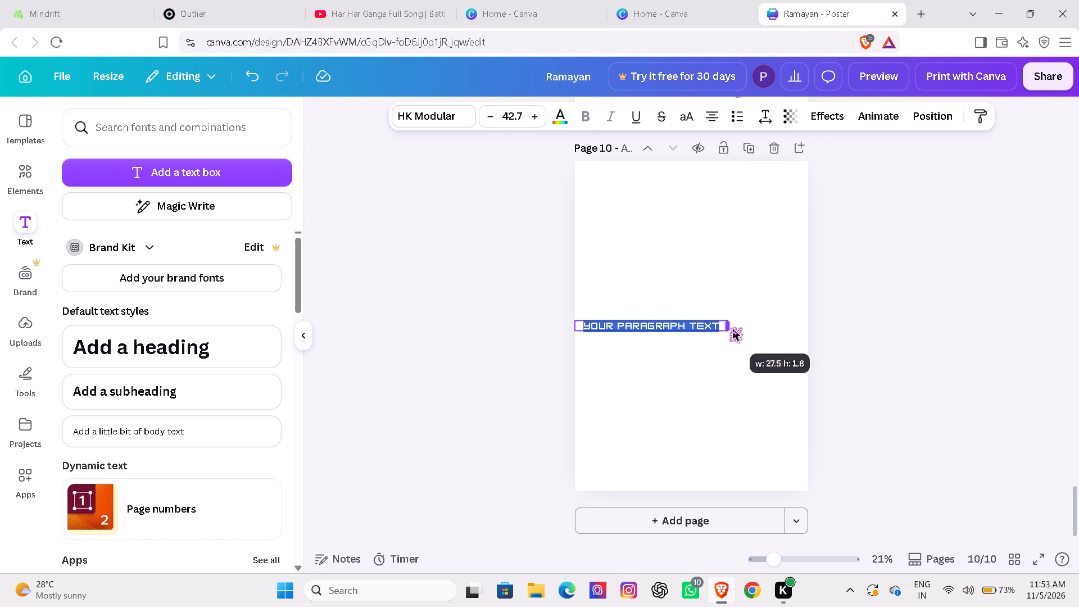
drag(733, 329, 743, 329)
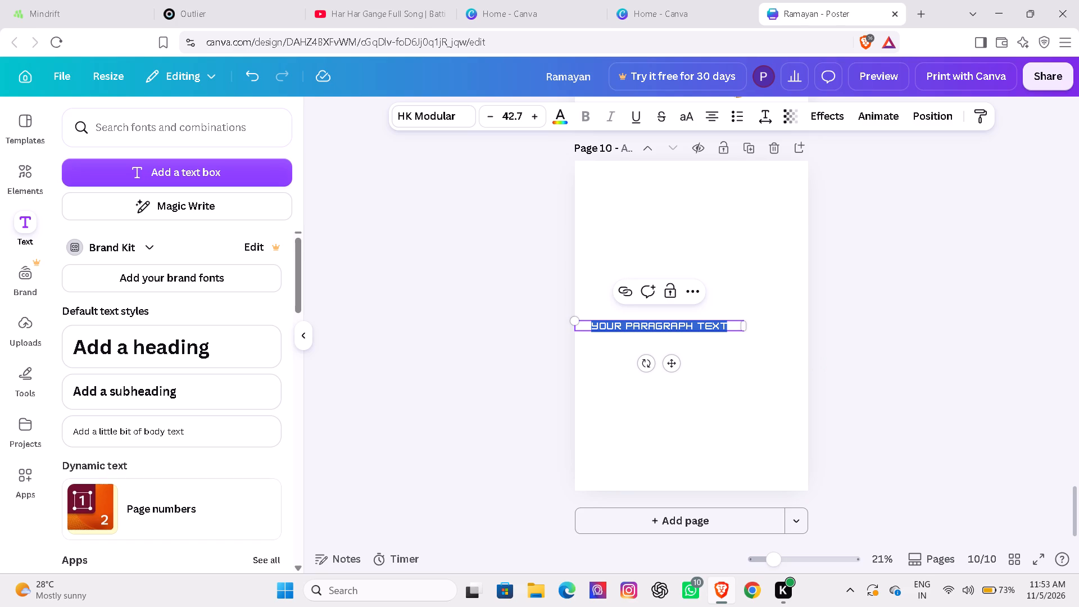
Replace the placeholder paragraph text in the new text box with "Wanna earn".
click(732, 325)
key(BackSpace)
key(BackSpace)
key(BackSpace)
key(BackSpace)
key(BackSpace)
key(BackSpace)
key(BackSpace)
key(BackSpace)
key(BackSpace)
key(BackSpace)
key(BackSpace)
key(BackSpace)
key(BackSpace)
key(BackSpace)
key(BackSpace)
key(BackSpace)
key(BackSpace)
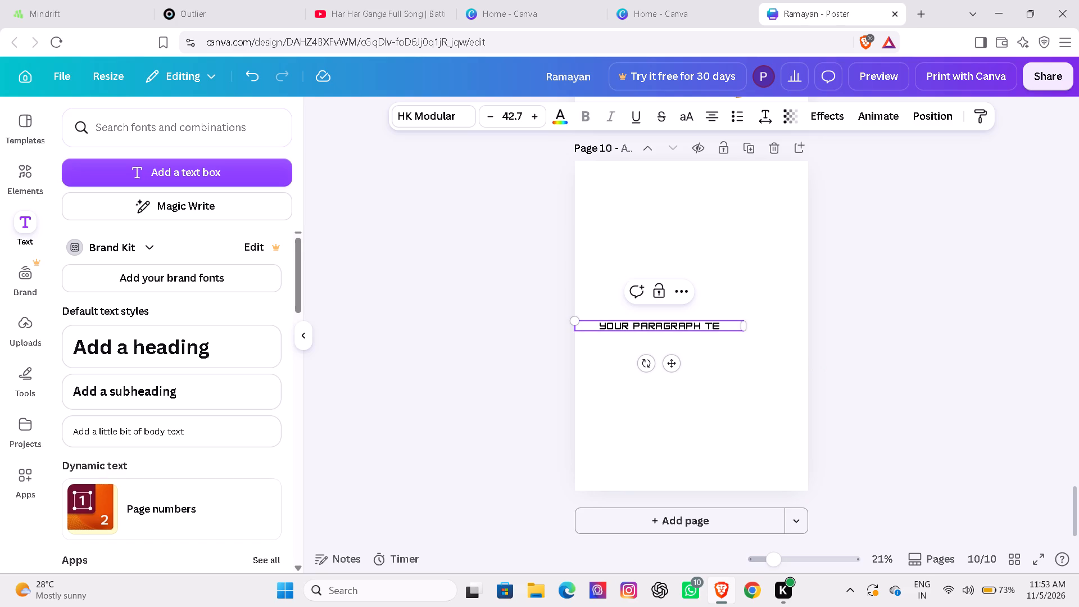
key(BackSpace)
key(BackSpace)
key(BackSpace)
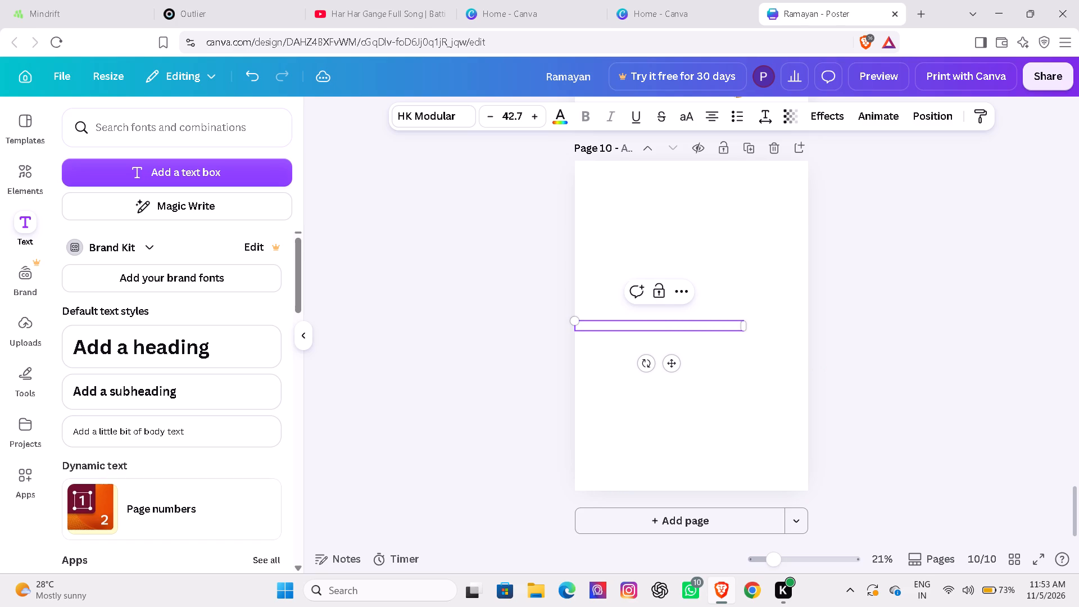
key(shift+w)
key(a)
text(nn)
text(a)
key(space)
text(ea)
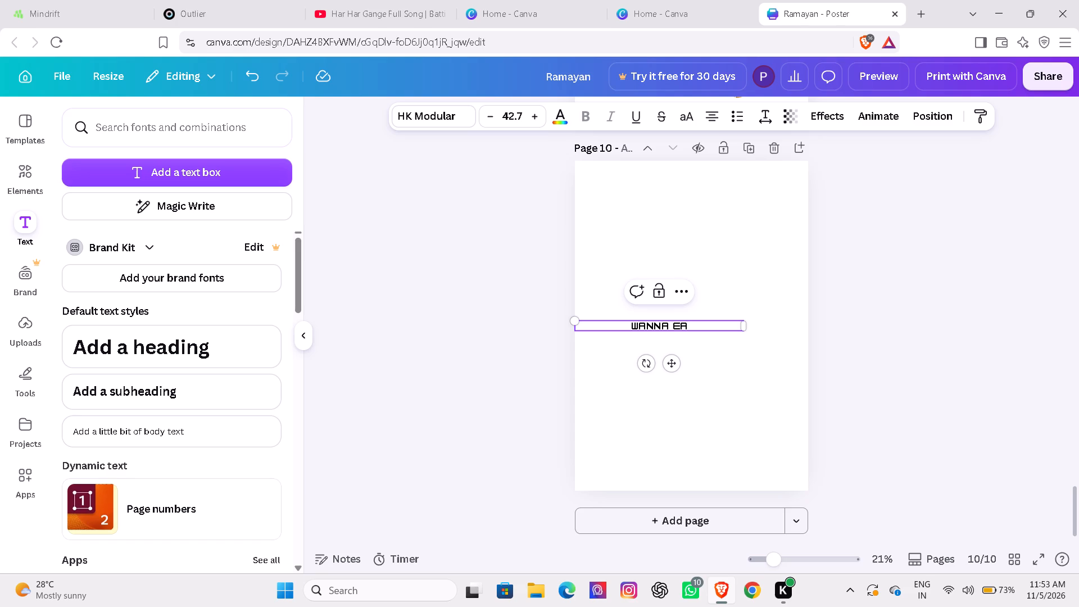
key(r)
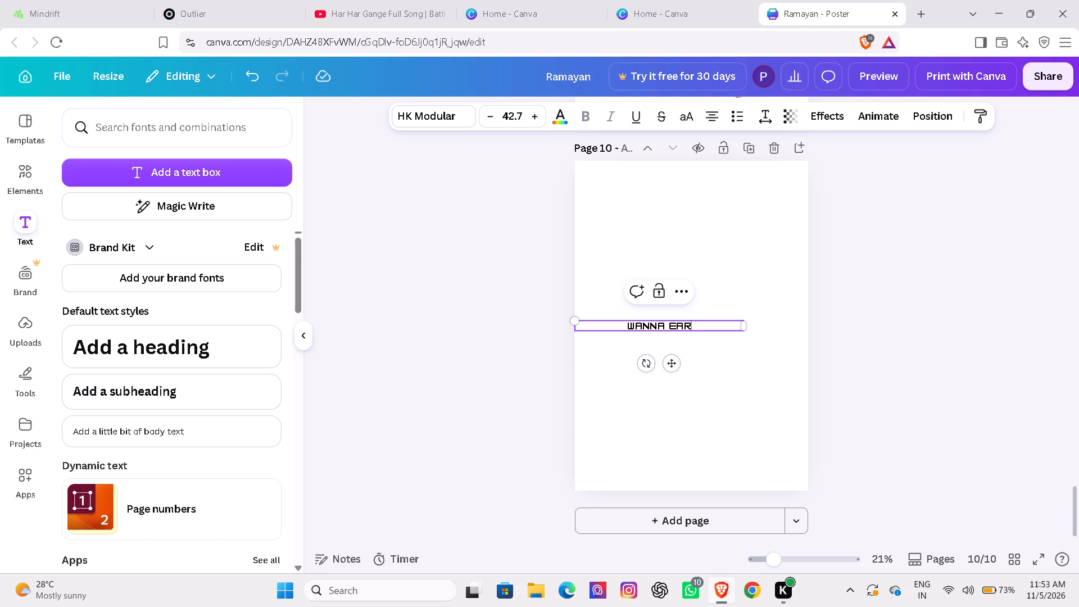
key(n)
Change the word "Wanna" to "Want to" in the text line.
key(Left)
key(Left)
key(Left)
key(Left)
key(Left)
key(Left)
key(Right)
key(BackSpace)
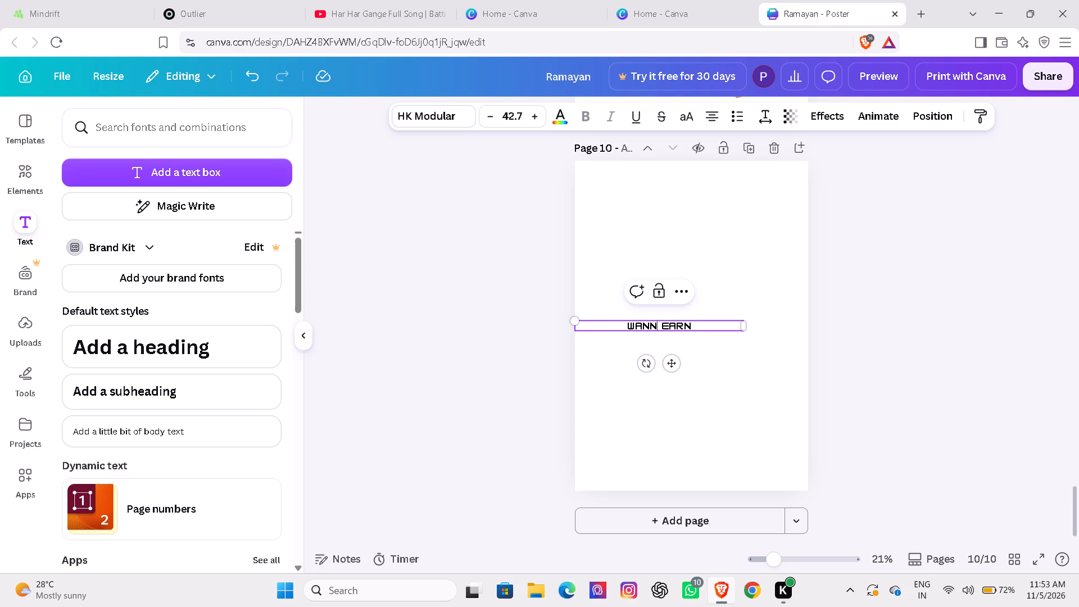
key(BackSpace)
key(t)
key(space)
key(t)
key(o)
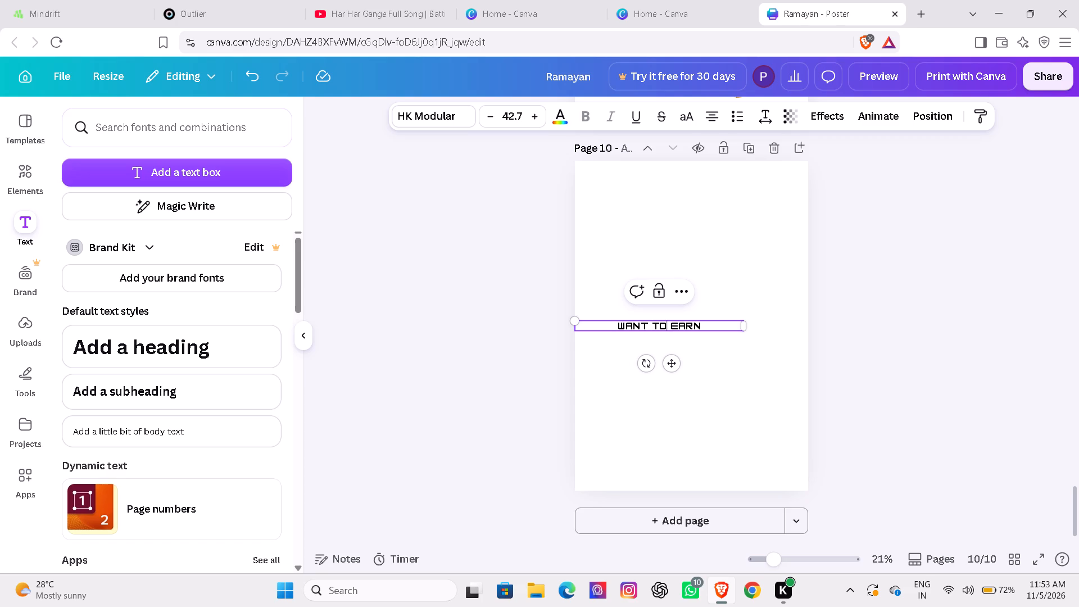
Extend the text line after "earn" with "some money?".
key(Right)
key(Right)
key(Right)
key(Right)
key(Right)
key(space)
key(s)
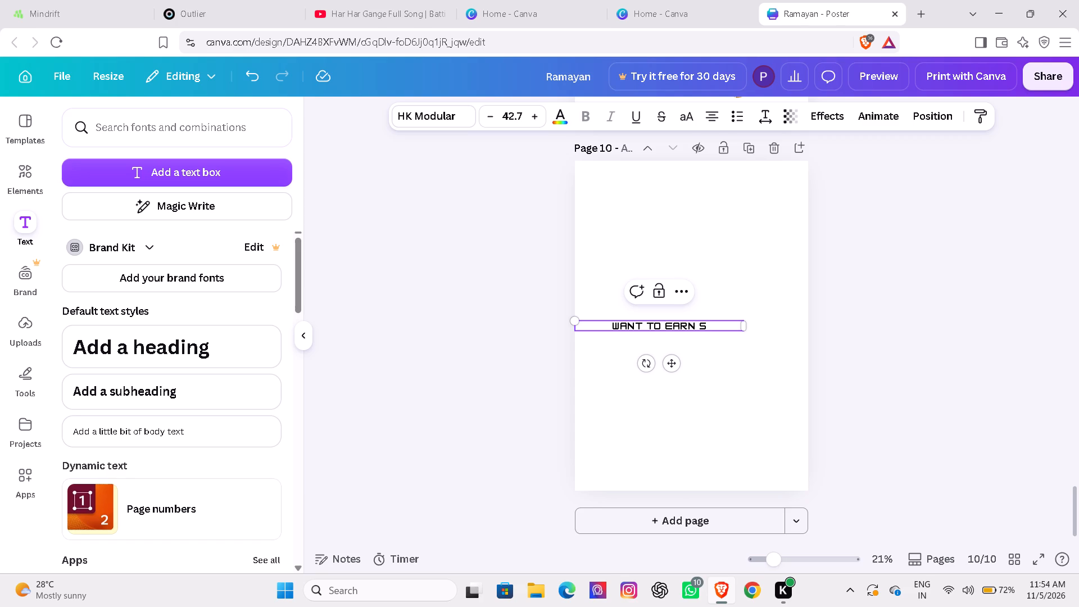
key(o)
text(me mo)
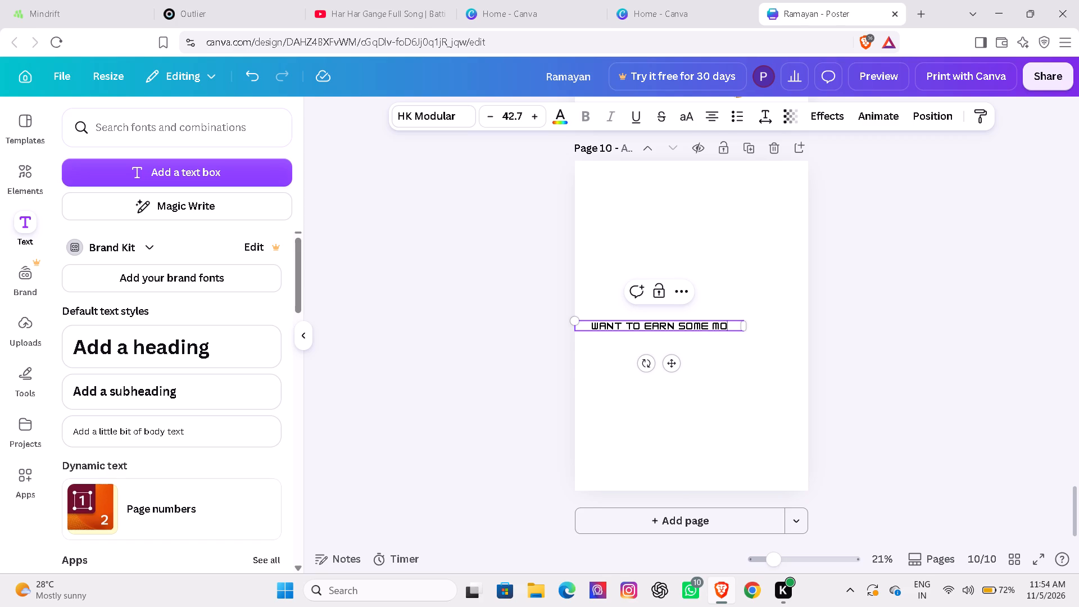
text(neyy)
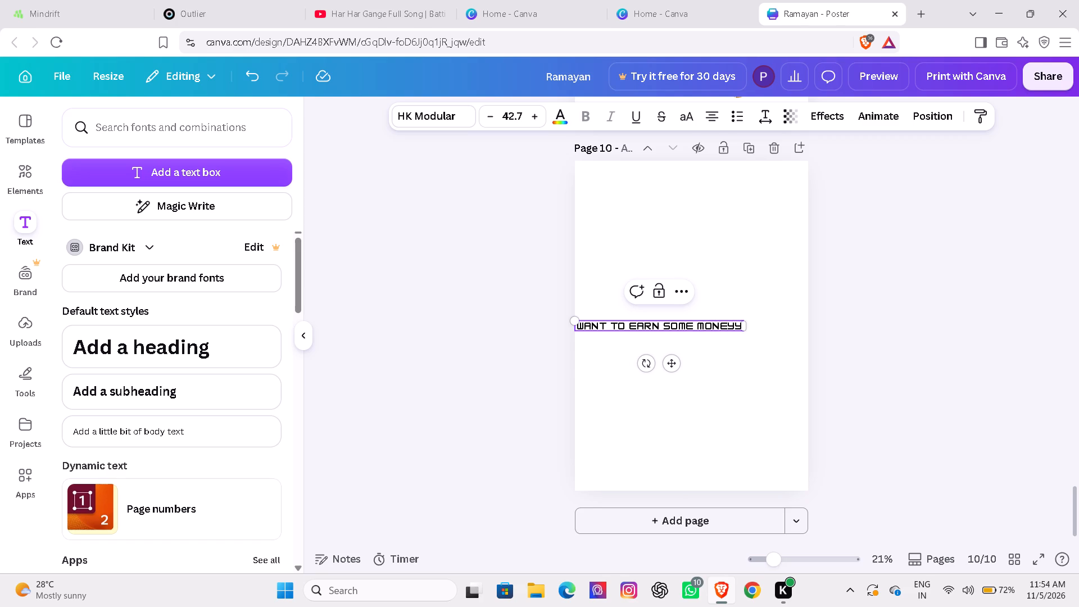
key(BackSpace)
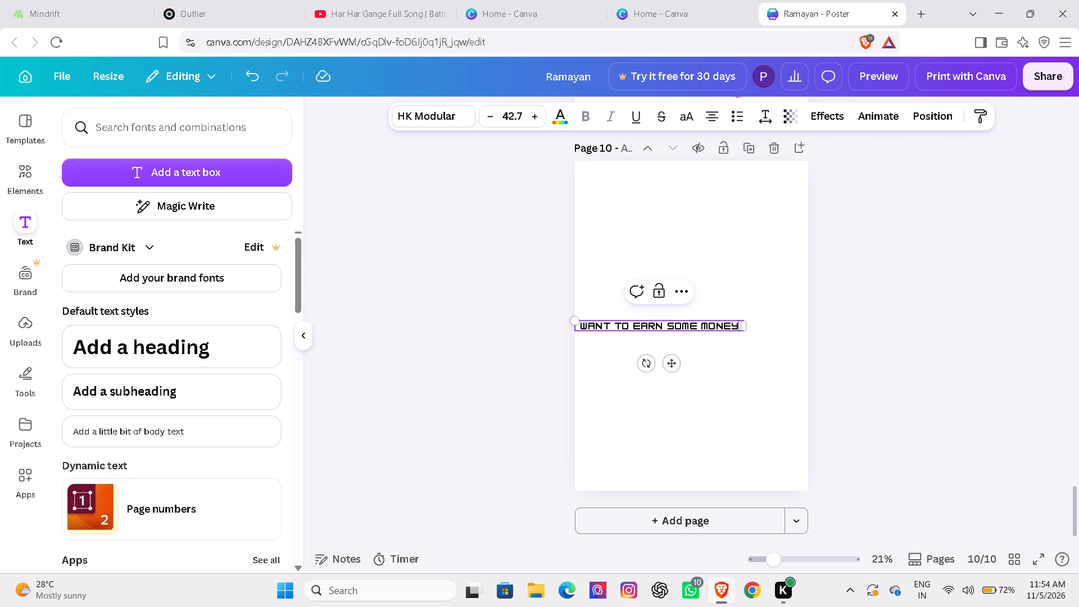
key(shift+question)
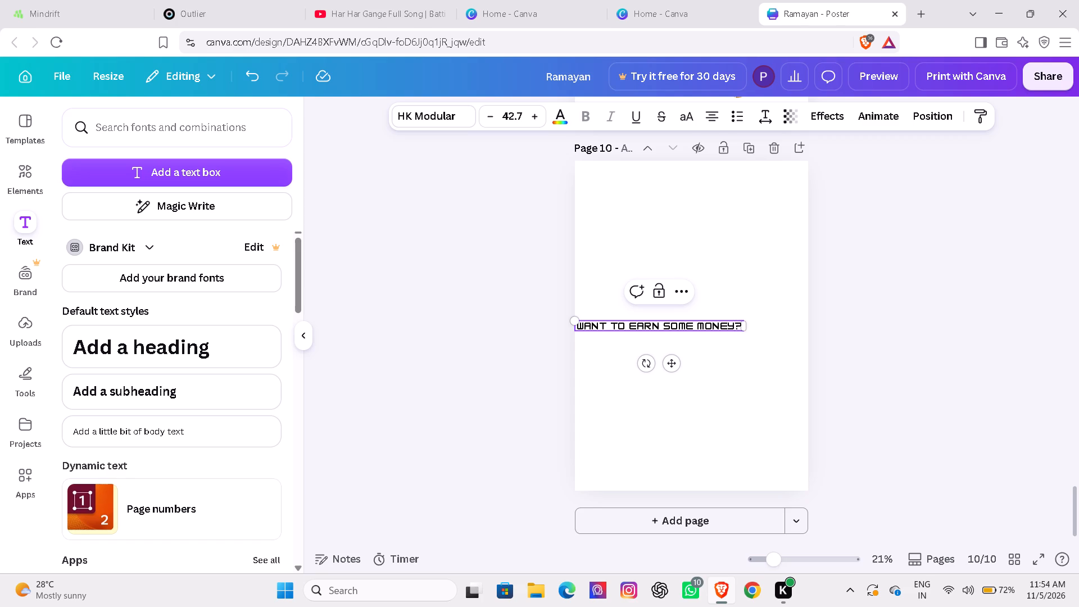
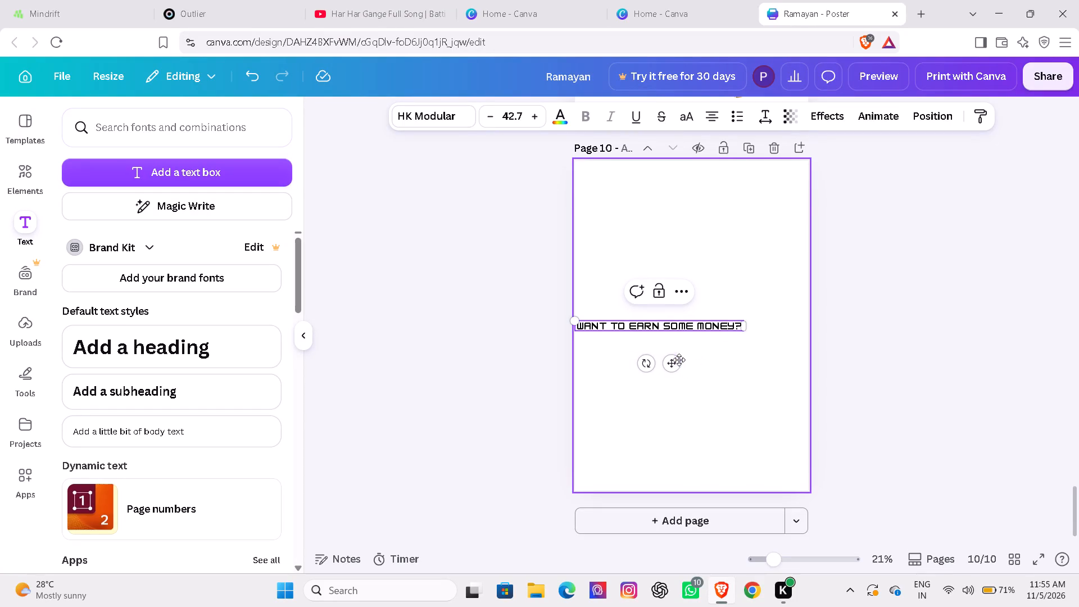
Move the headline "Want to earn some money?" up to the top of page 10, centred horizontally.
drag(672, 362, 688, 323)
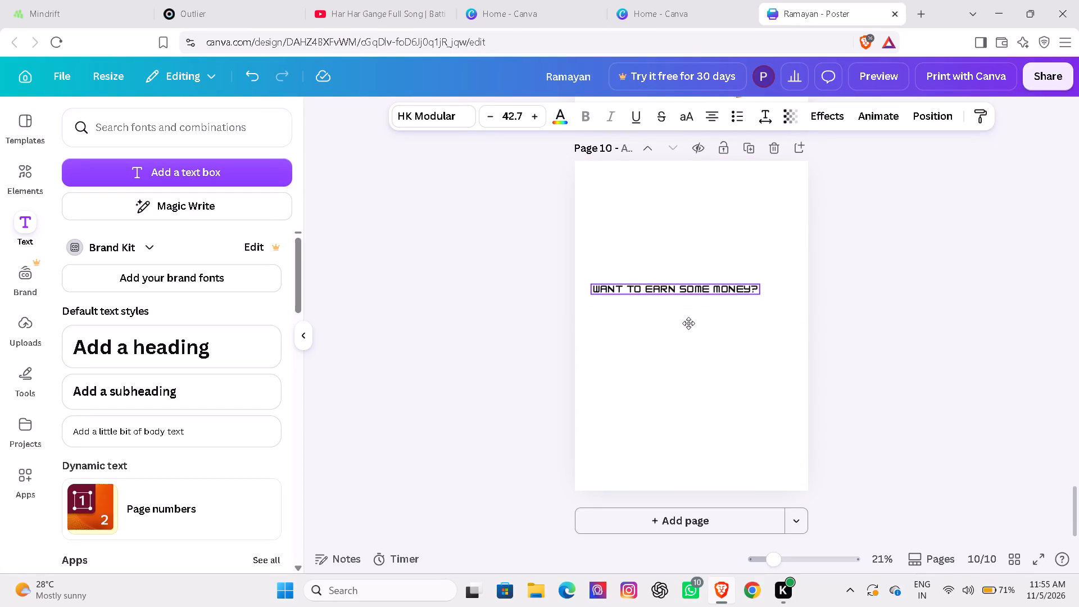
drag(688, 323, 695, 311)
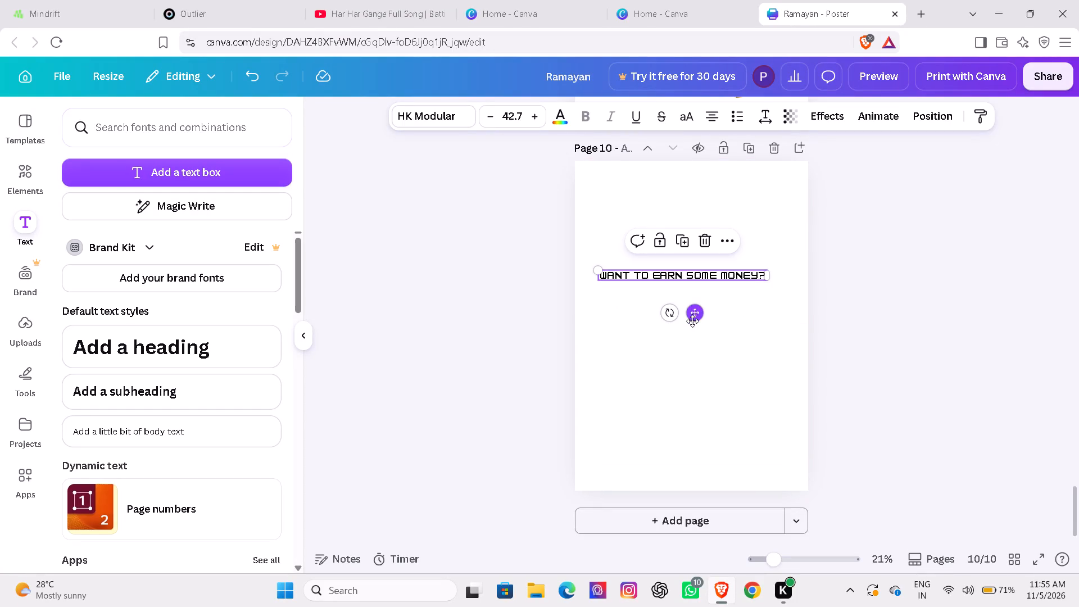
drag(695, 311, 710, 230)
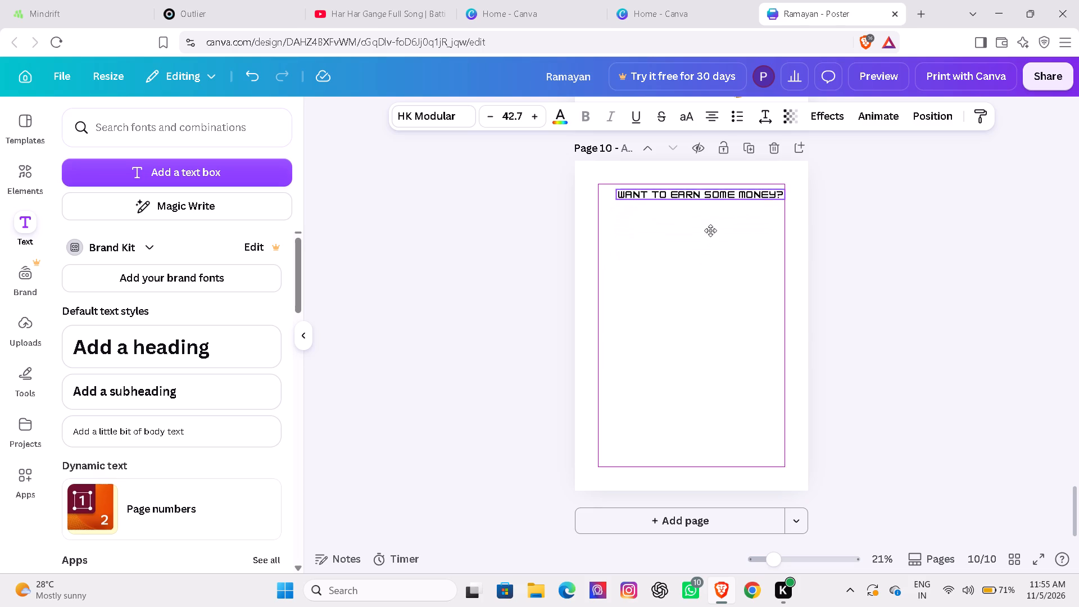
drag(710, 230, 710, 229)
drag(710, 232, 706, 224)
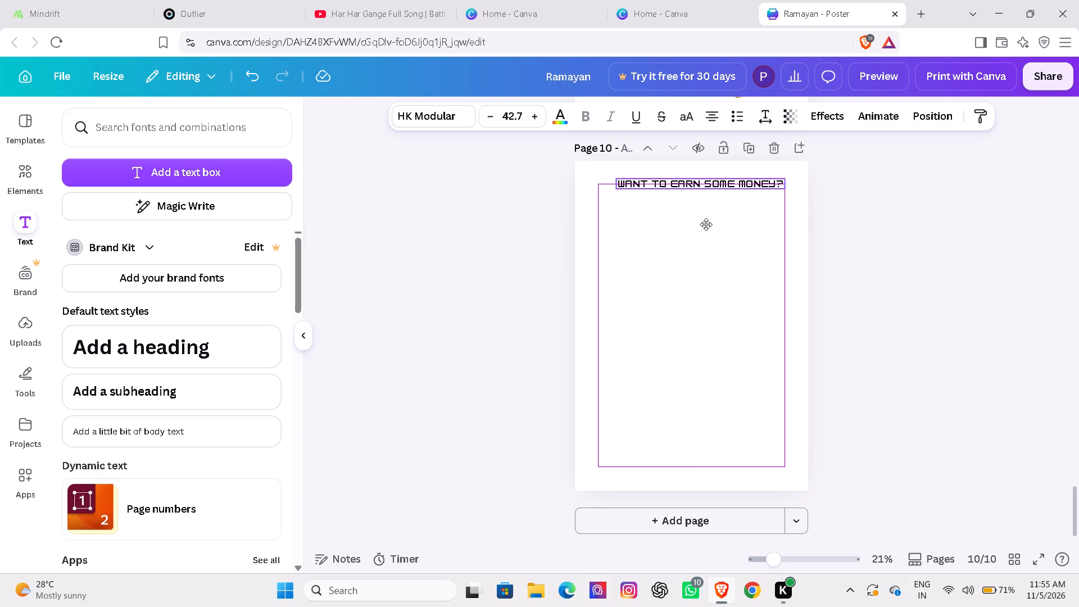
drag(706, 224, 700, 227)
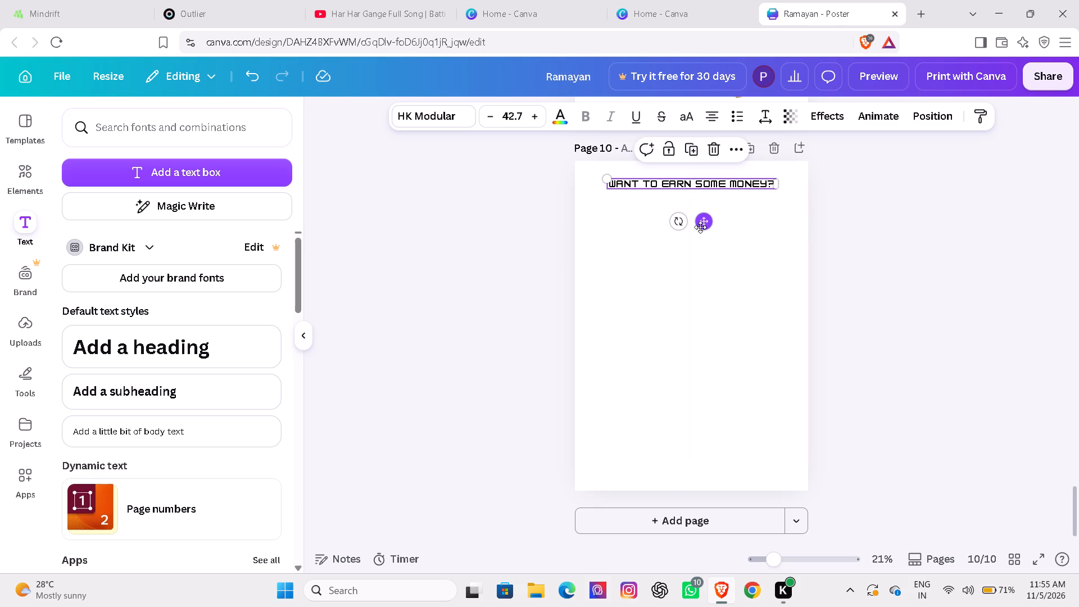
click(700, 227)
Change the headline's font to Gagalin, trying Foda Display first.
click(445, 124)
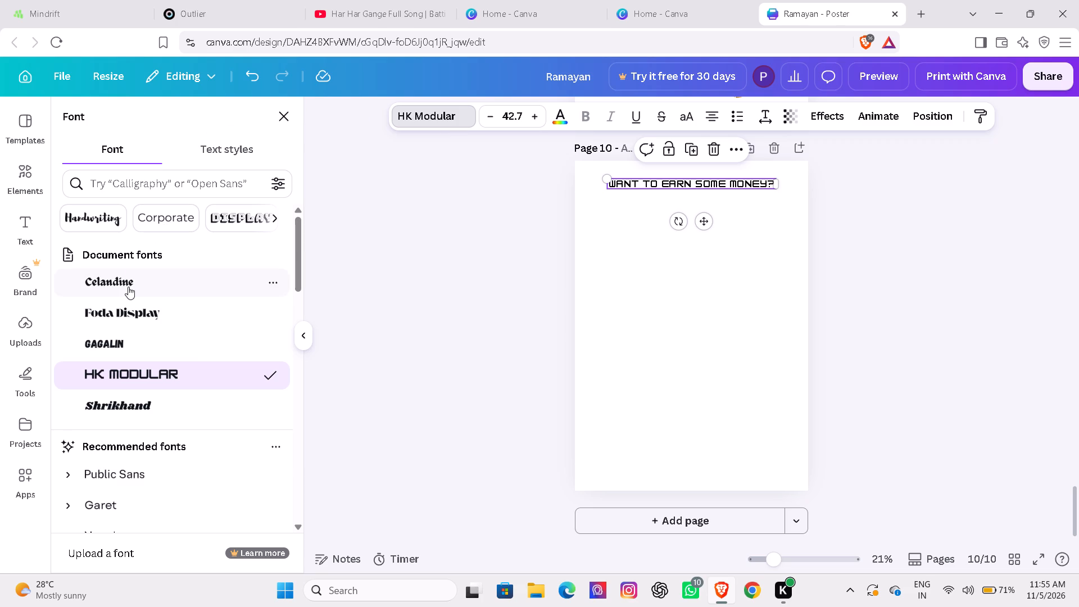
click(112, 318)
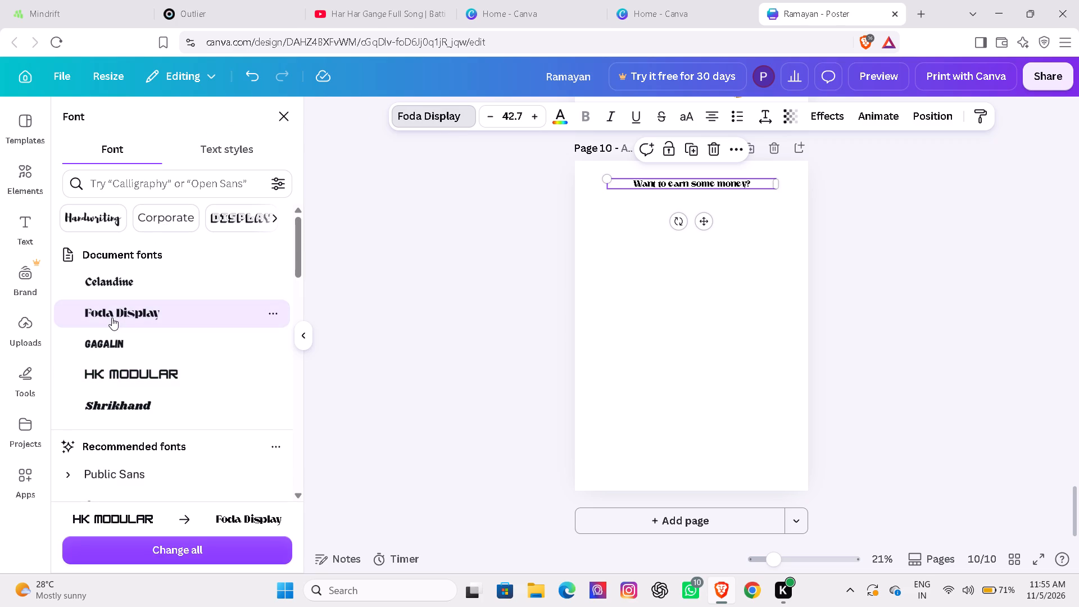
click(116, 343)
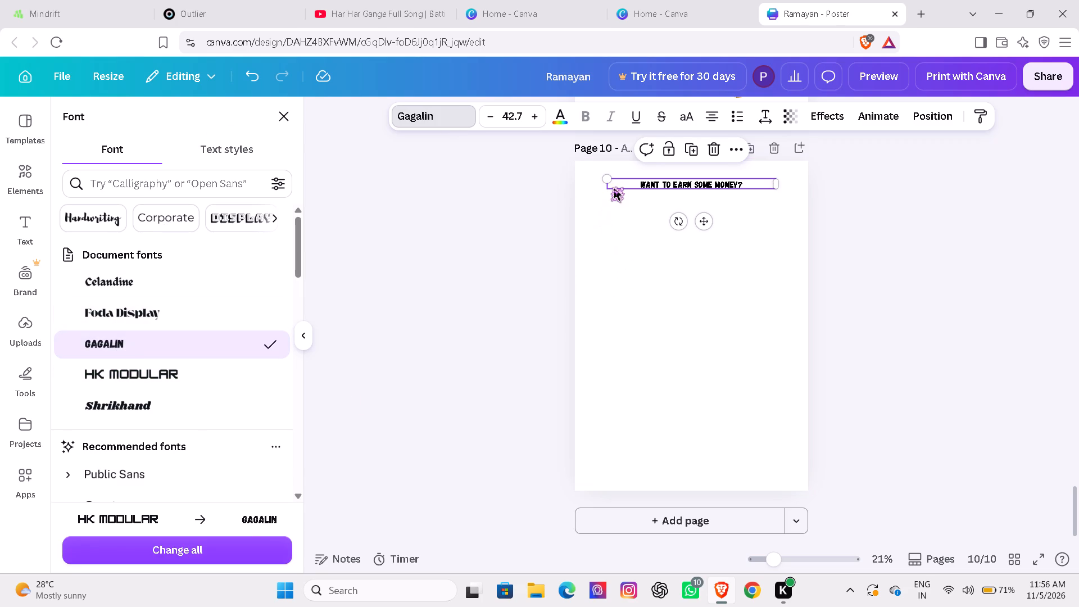
Widen the headline's text box to about 35.8, nearly the page width, and enlarge its text beyond size 53.3.
drag(609, 182, 594, 194)
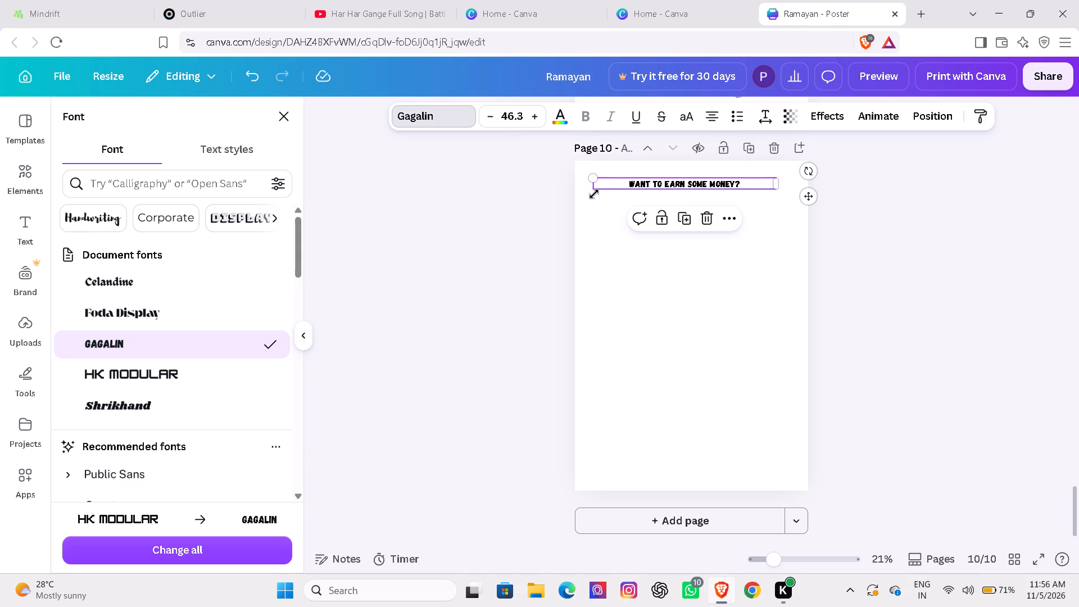
drag(777, 183, 794, 200)
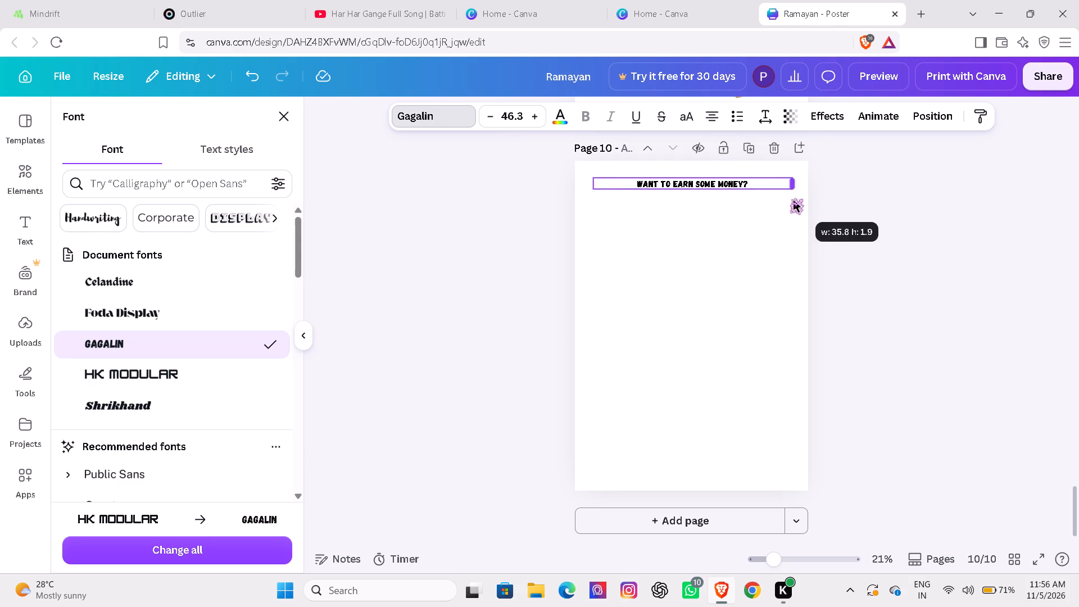
drag(794, 200, 793, 204)
click(710, 175)
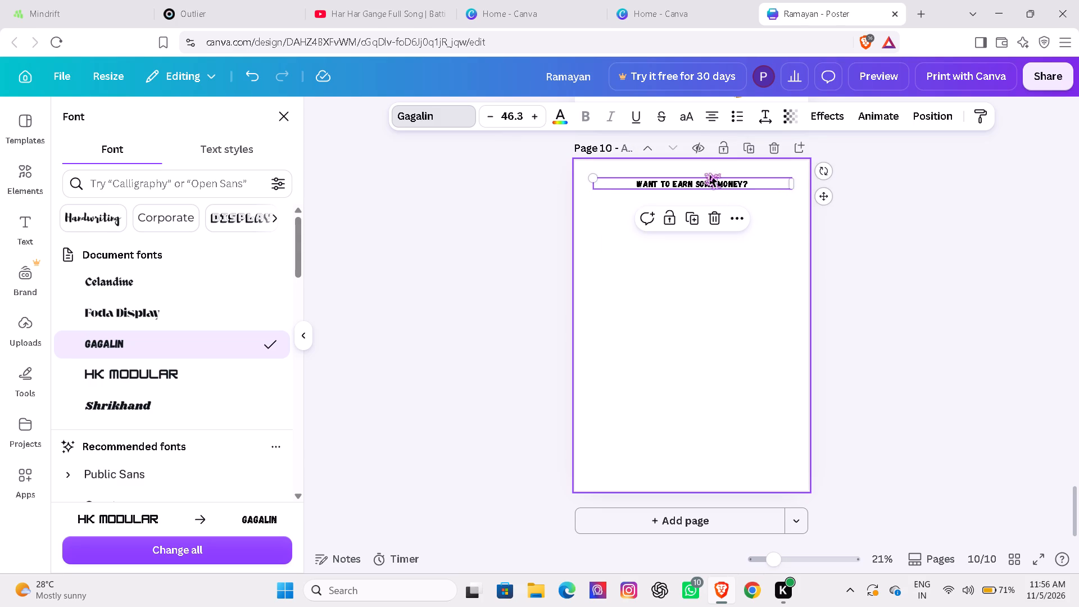
click(534, 120)
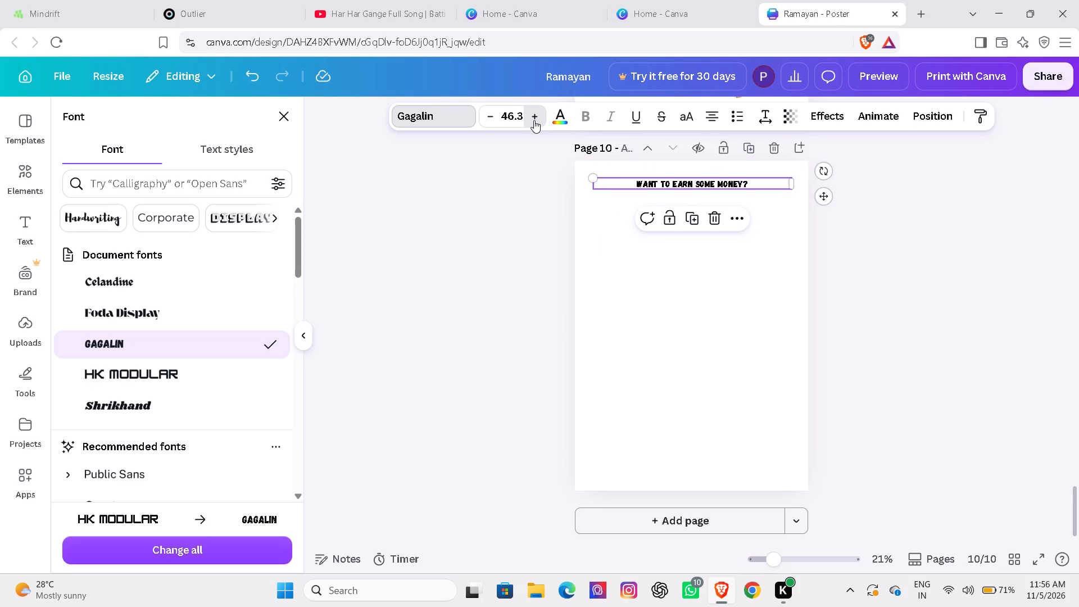
click(534, 120)
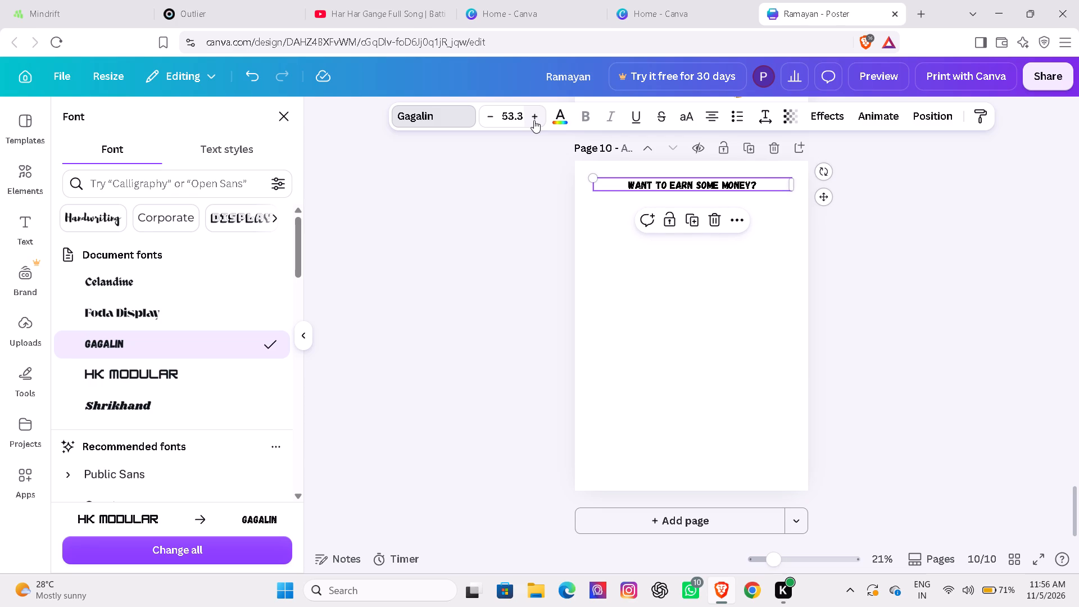
click(783, 436)
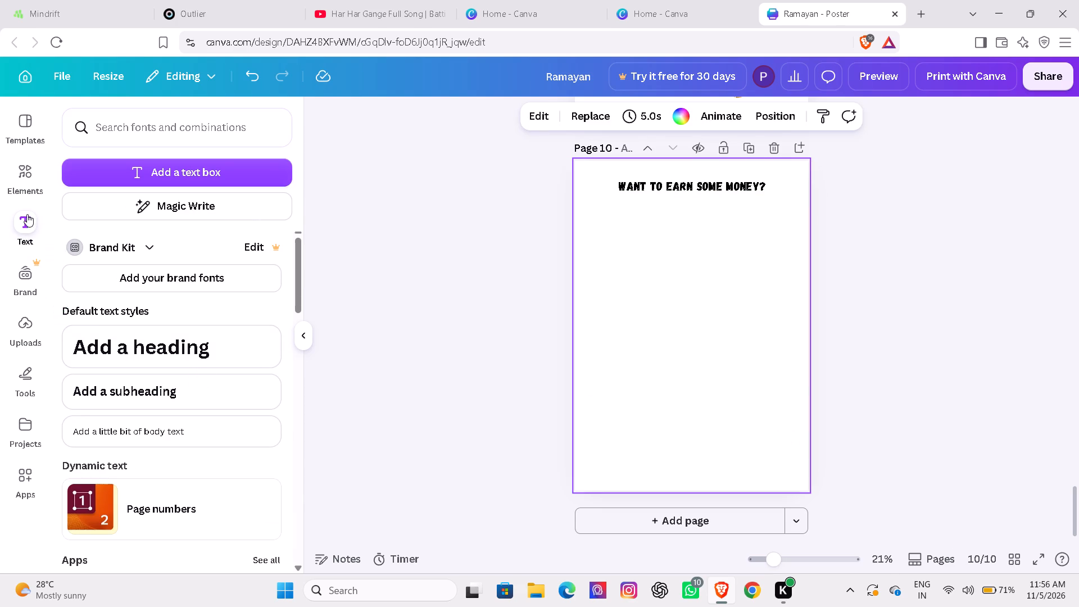
Search the elements library for "money" and show all the graphics results.
click(24, 185)
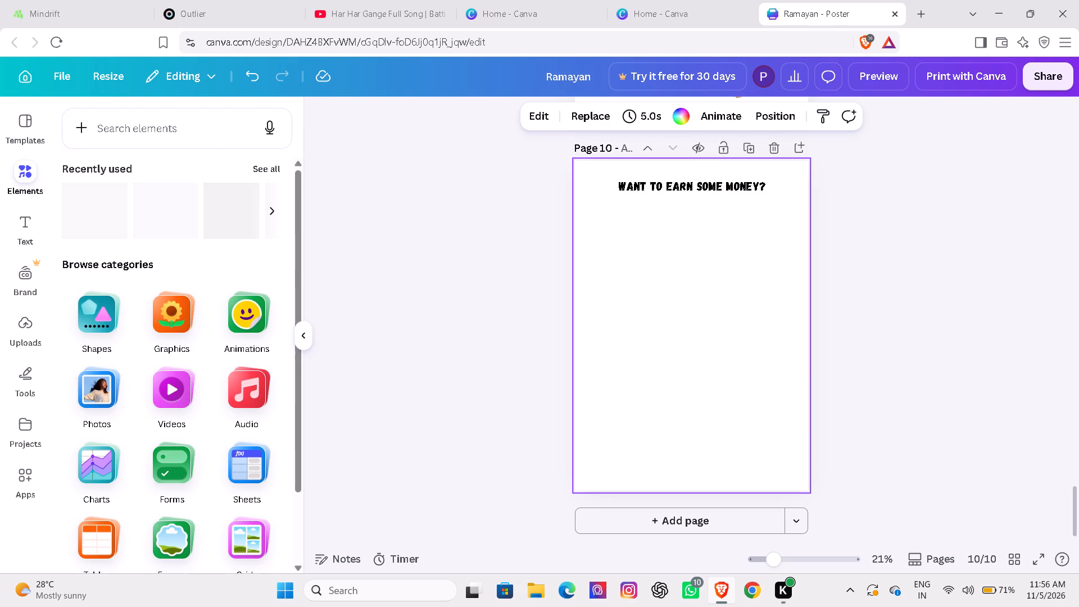
click(200, 146)
click(172, 135)
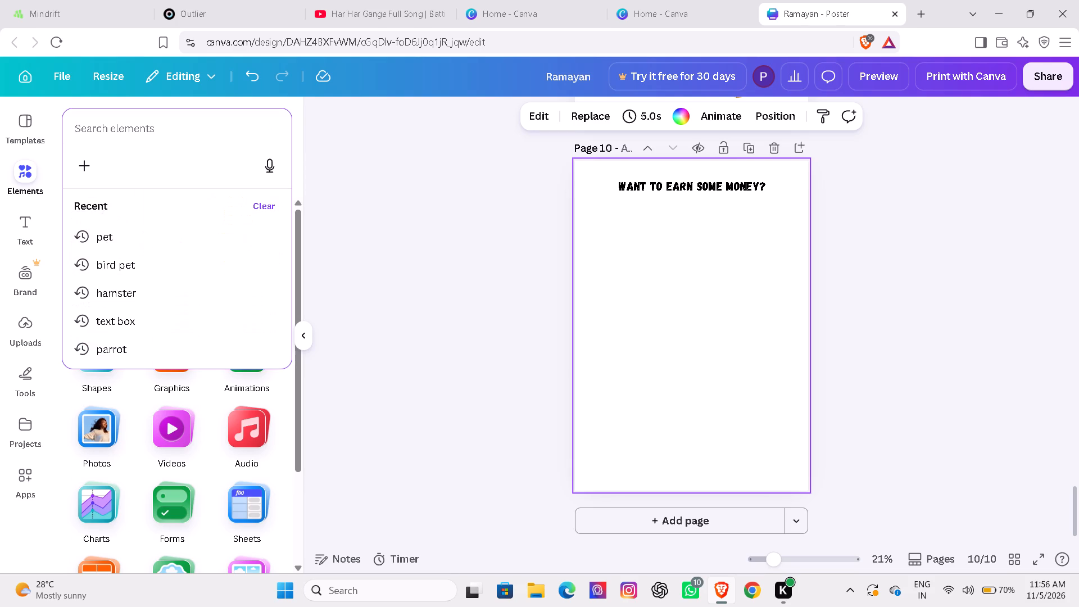
text(mo)
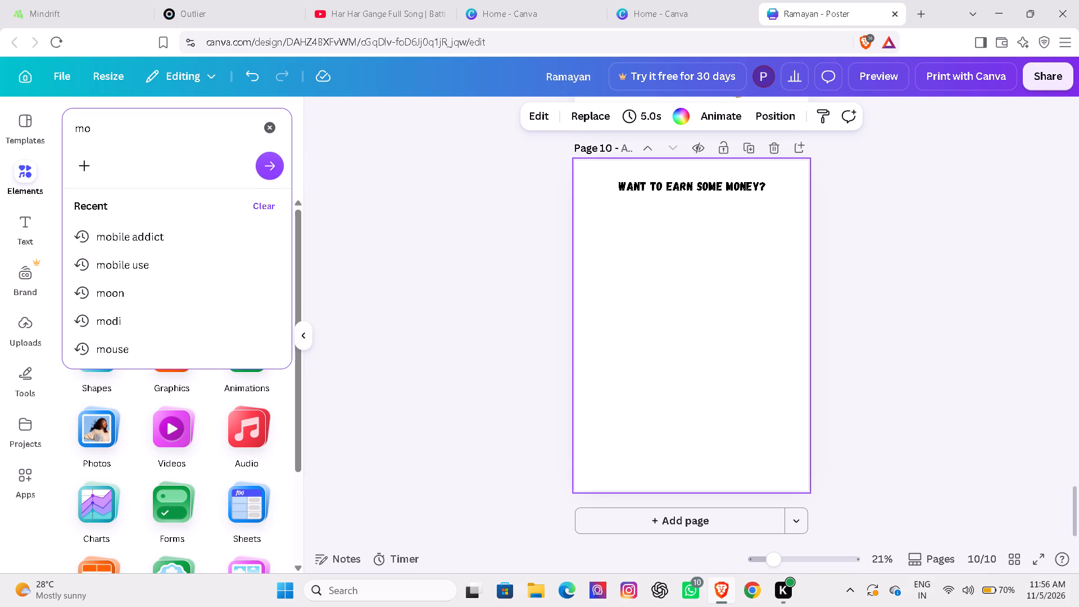
key(b)
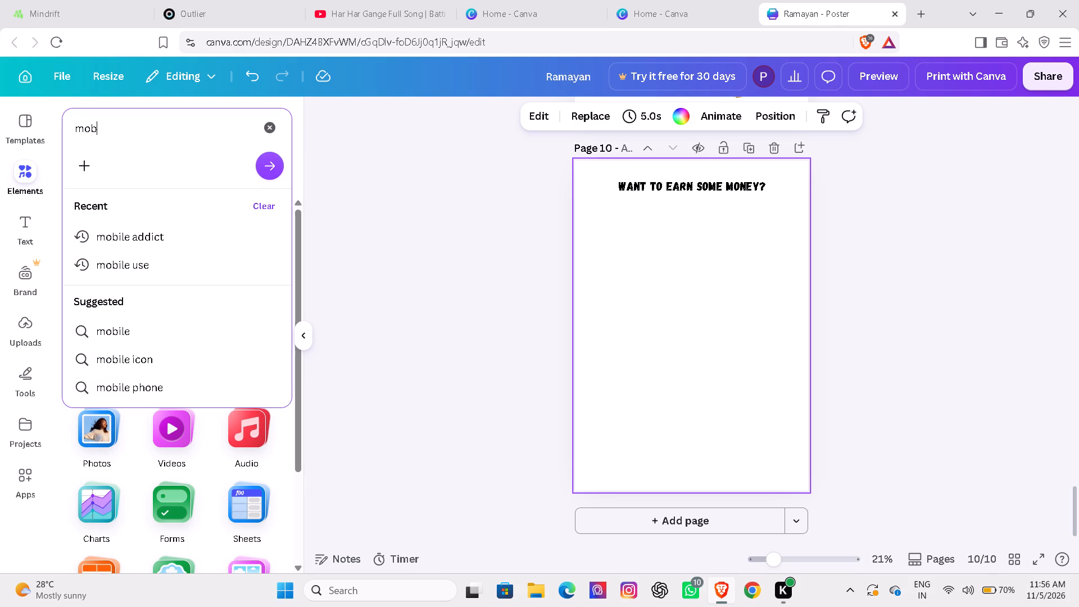
key(BackSpace)
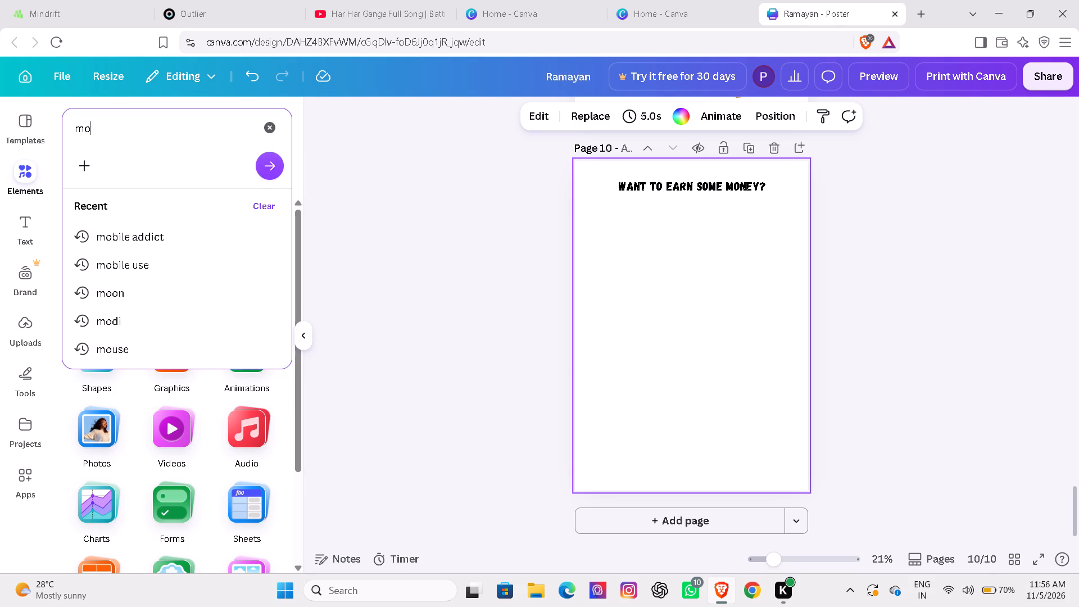
key(n)
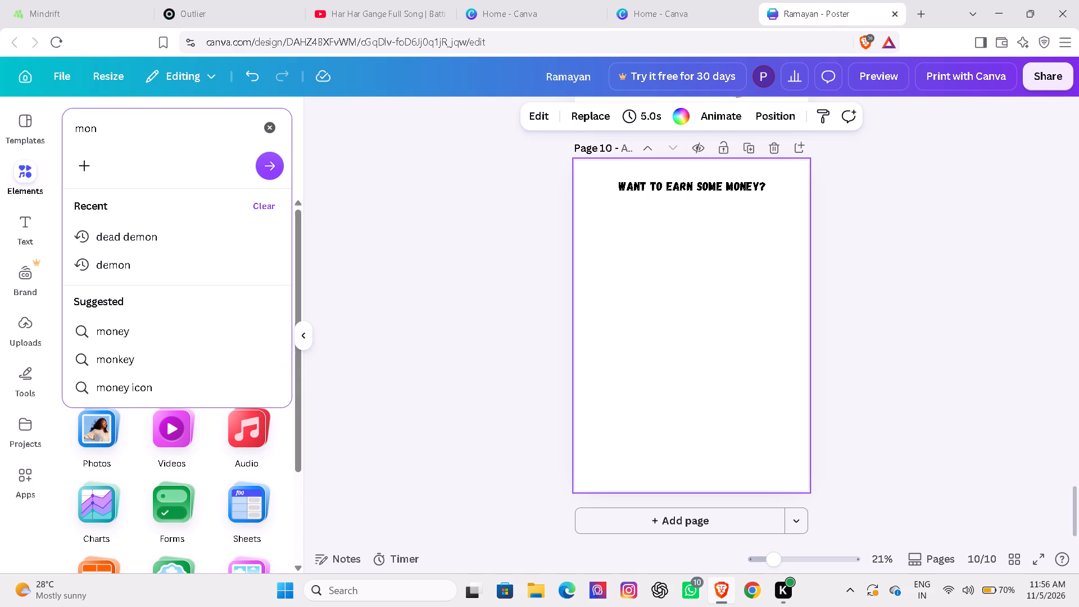
key(e)
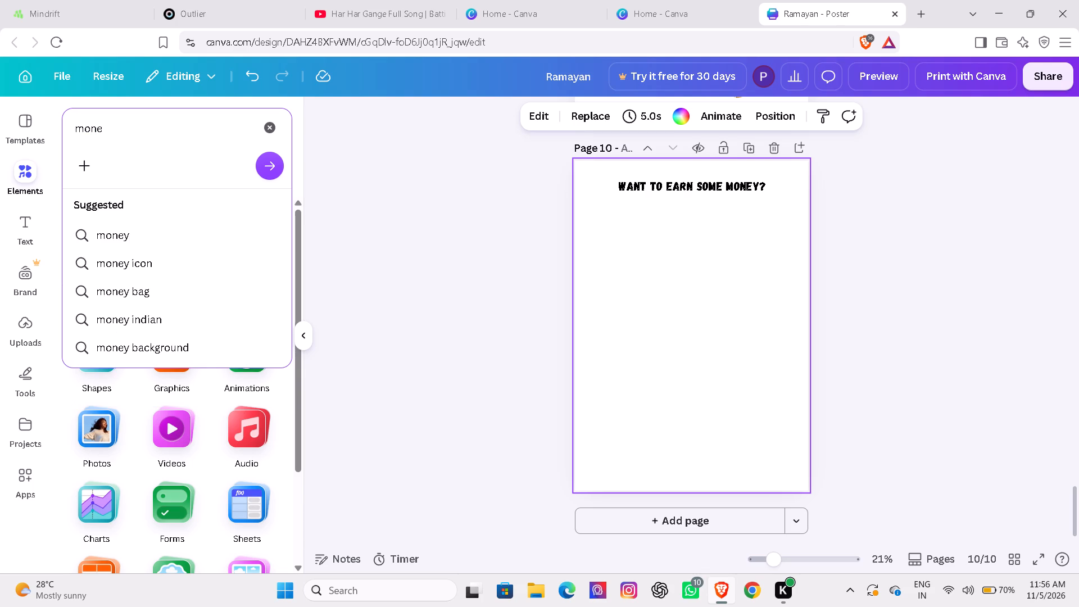
key(y)
key(Return)
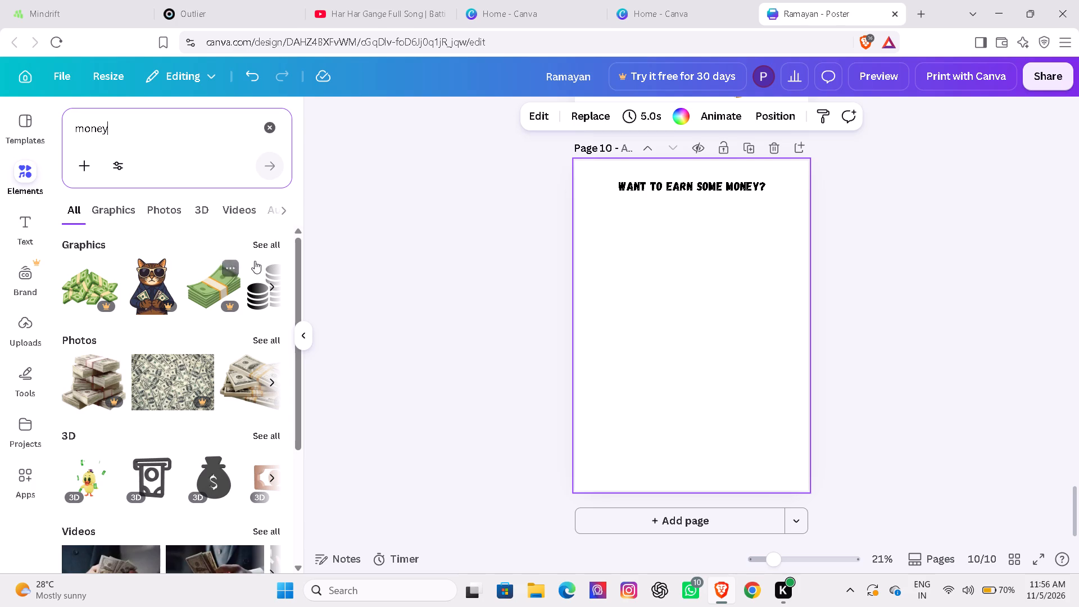
click(262, 242)
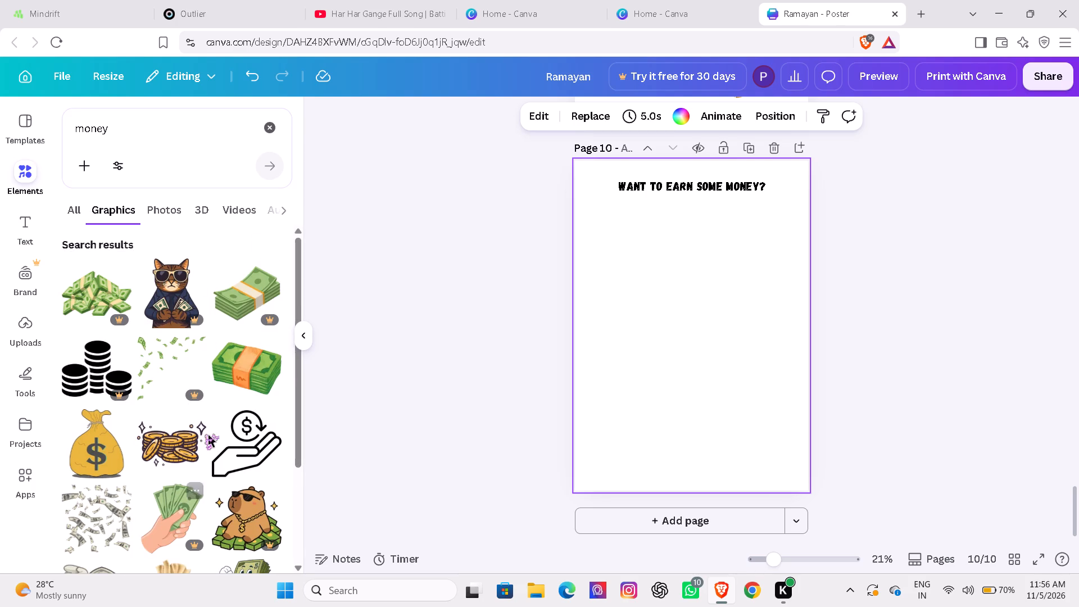
Add the graphic of a hand holding banknotes, shrink it to just over half the page width, and centre it below the headline.
click(180, 499)
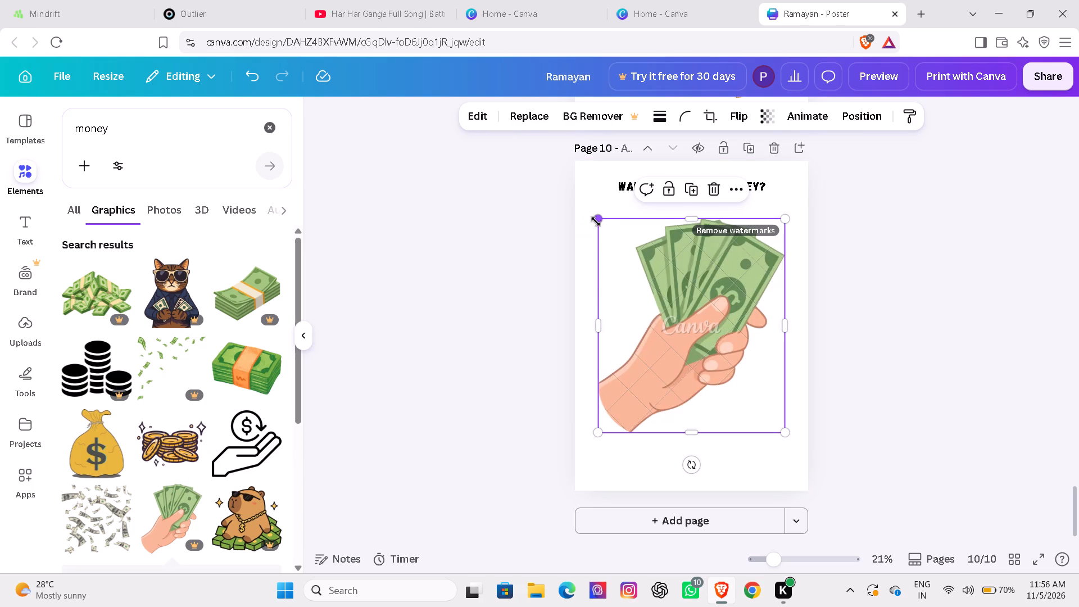
drag(596, 221, 629, 309)
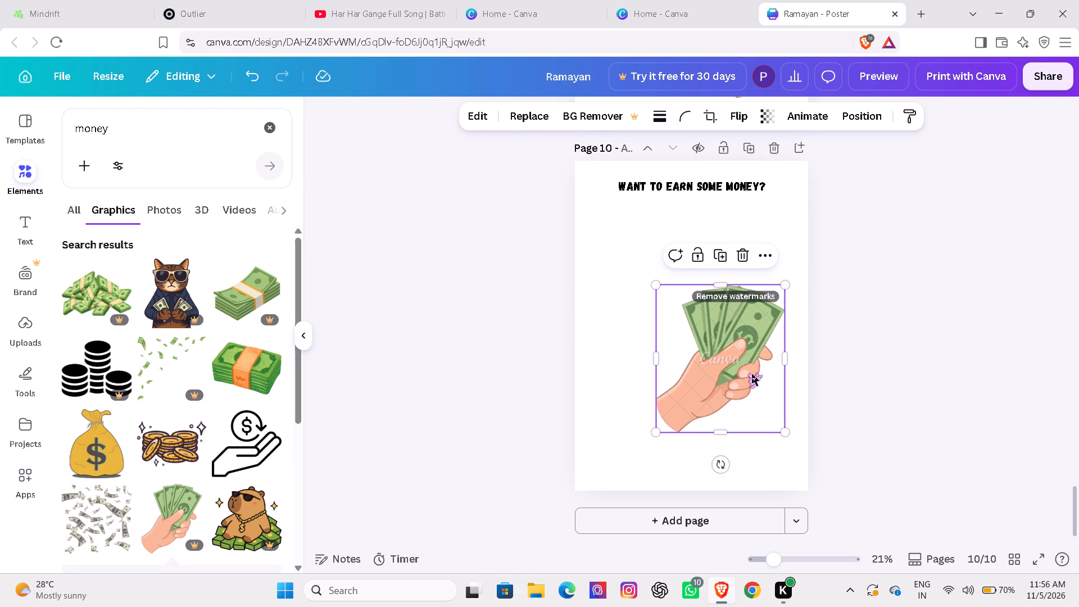
drag(751, 374, 714, 294)
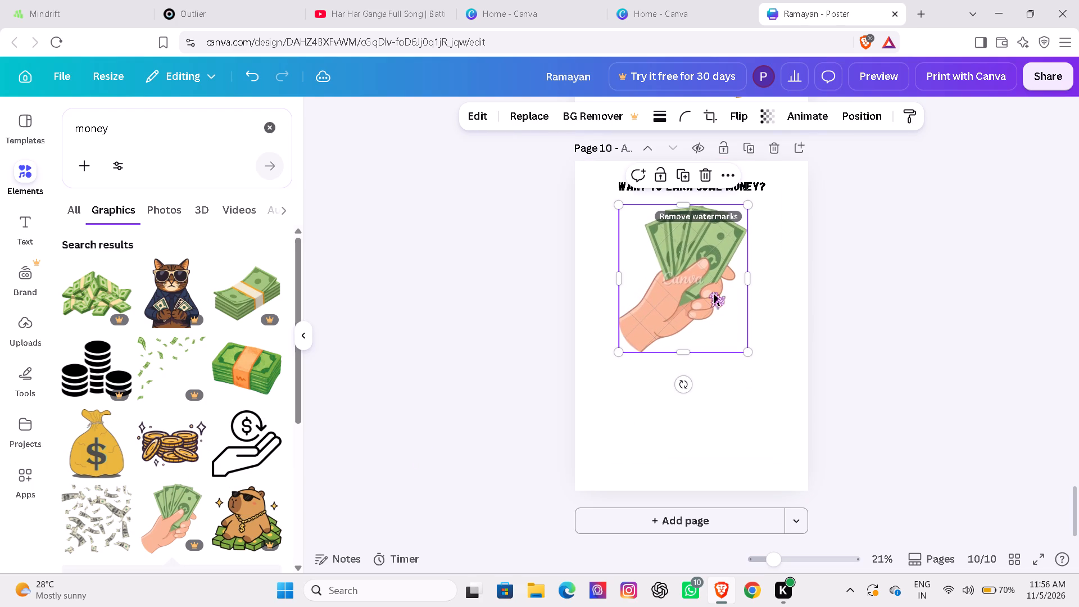
drag(622, 208, 623, 216)
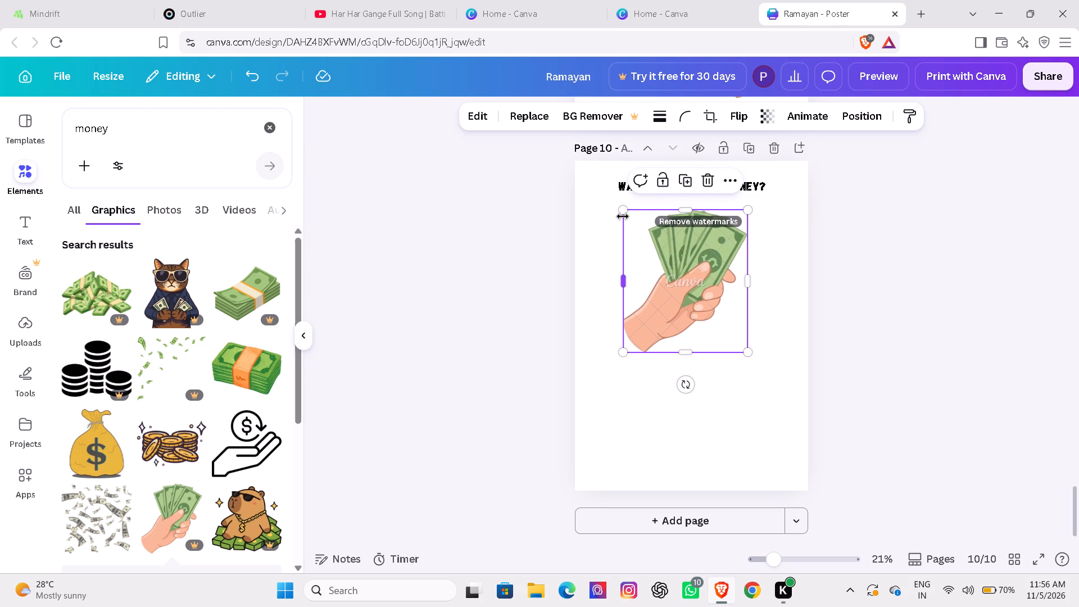
click(732, 317)
click(693, 305)
drag(747, 351, 757, 357)
drag(712, 318, 718, 329)
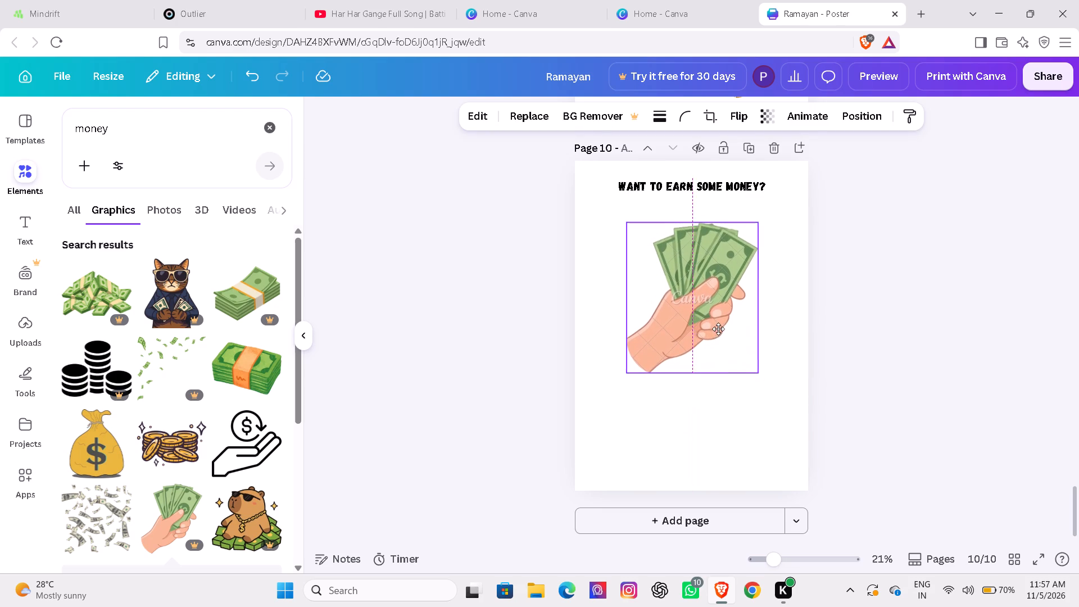
drag(718, 329, 718, 327)
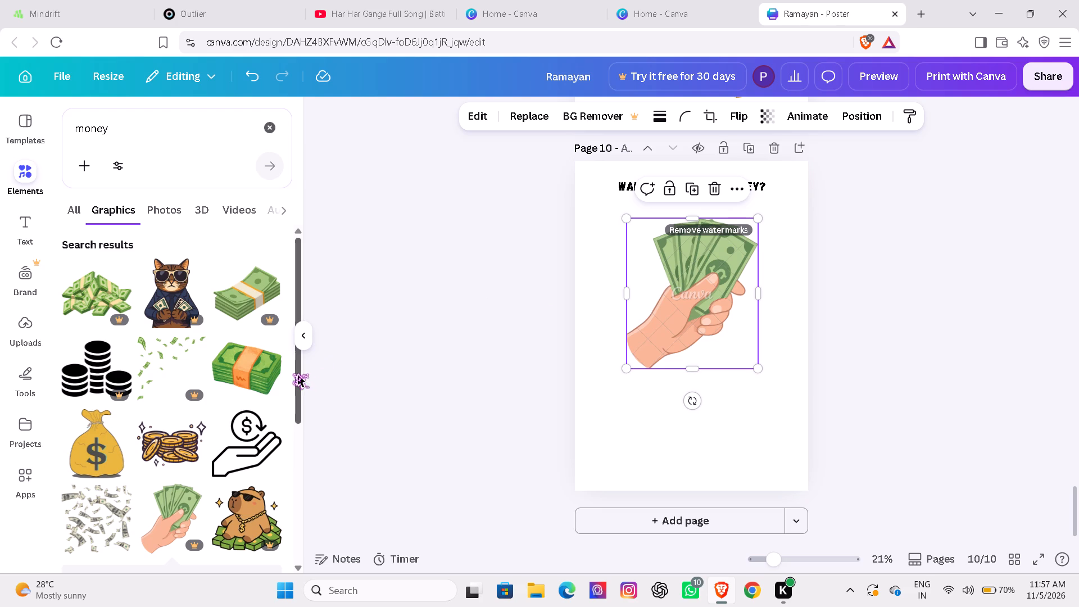
Add the graphic of a capybara in sunglasses sitting on cash and place it in the page's bottom-right corner.
drag(298, 375, 307, 456)
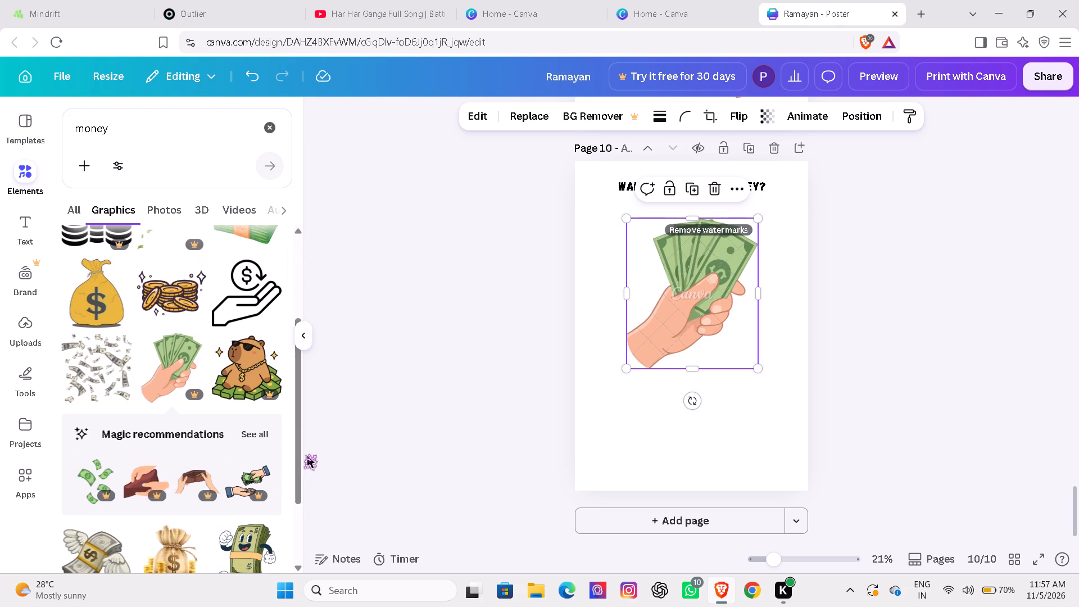
click(243, 387)
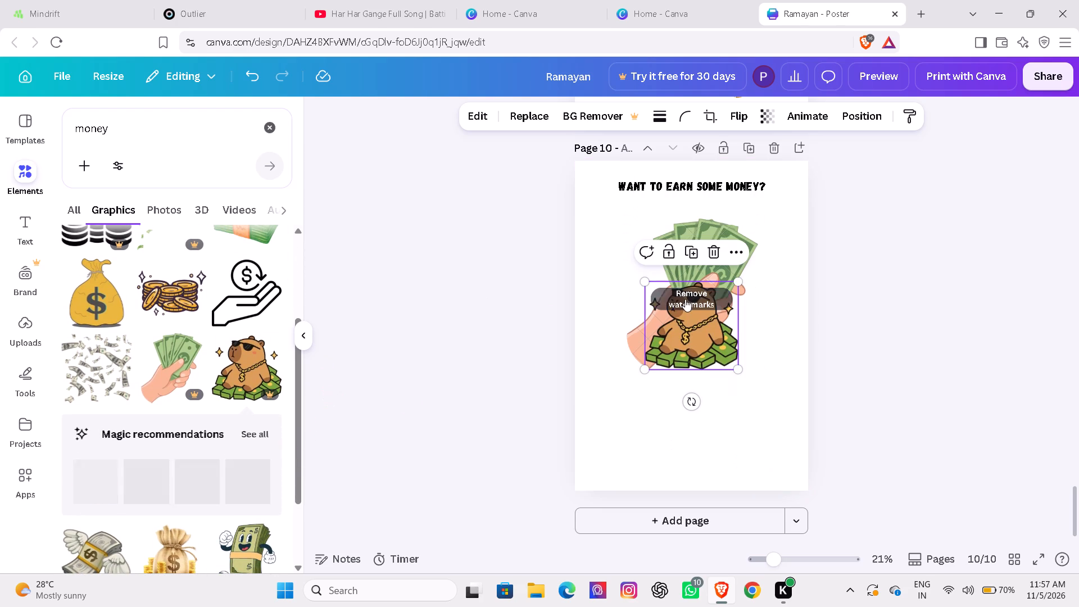
drag(692, 323, 741, 407)
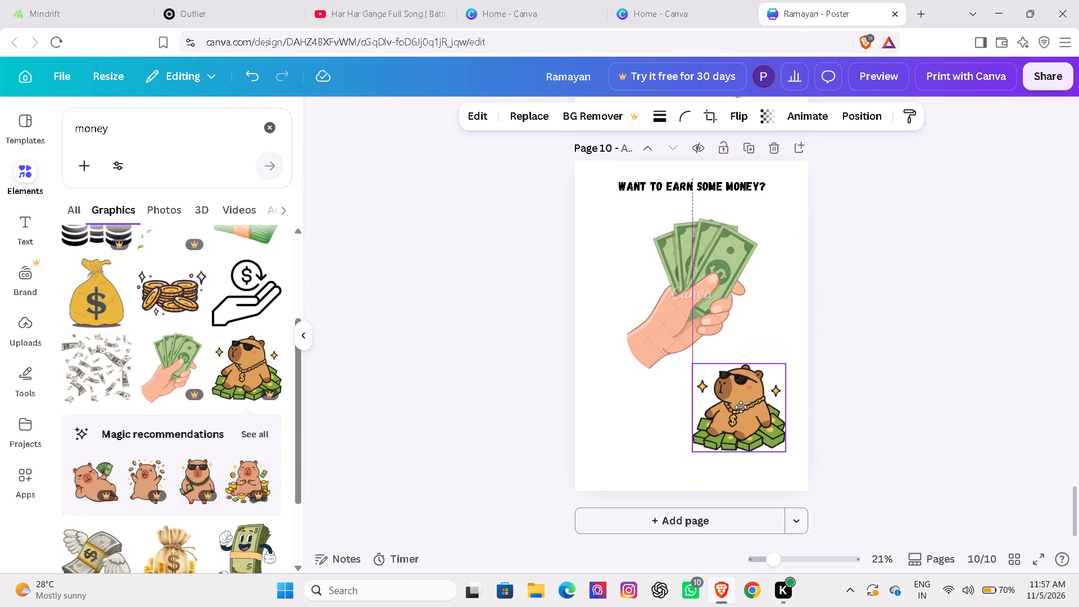
drag(741, 407, 756, 446)
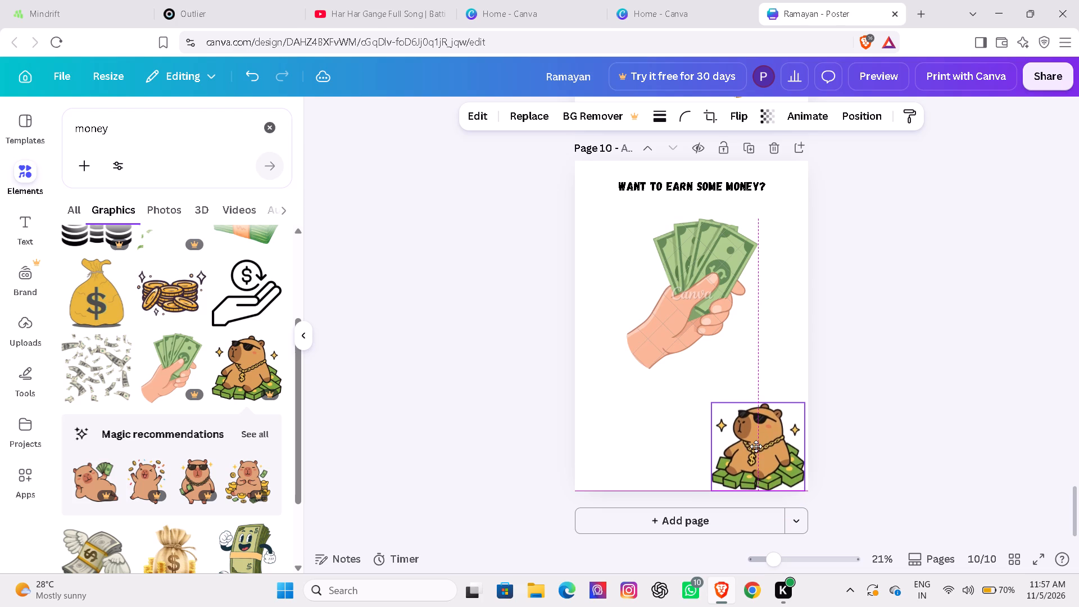
Settle the capybara graphic against the page's bottom edge in the bottom-right corner.
drag(756, 446, 755, 447)
click(648, 415)
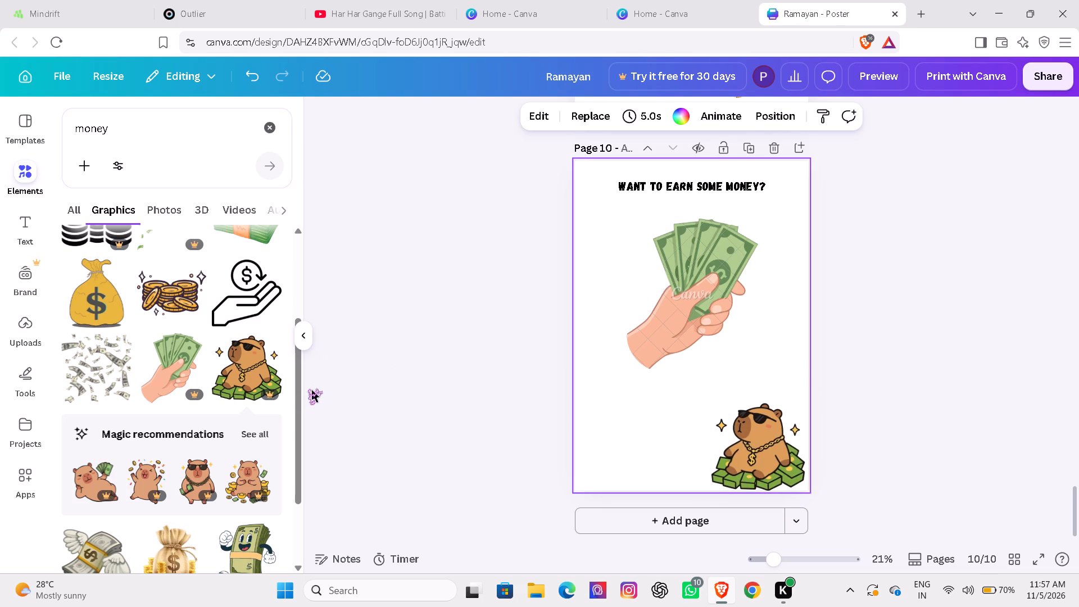
Add the graphic of a winged bundle of cash and place it near the page's bottom-left corner.
drag(297, 400, 301, 480)
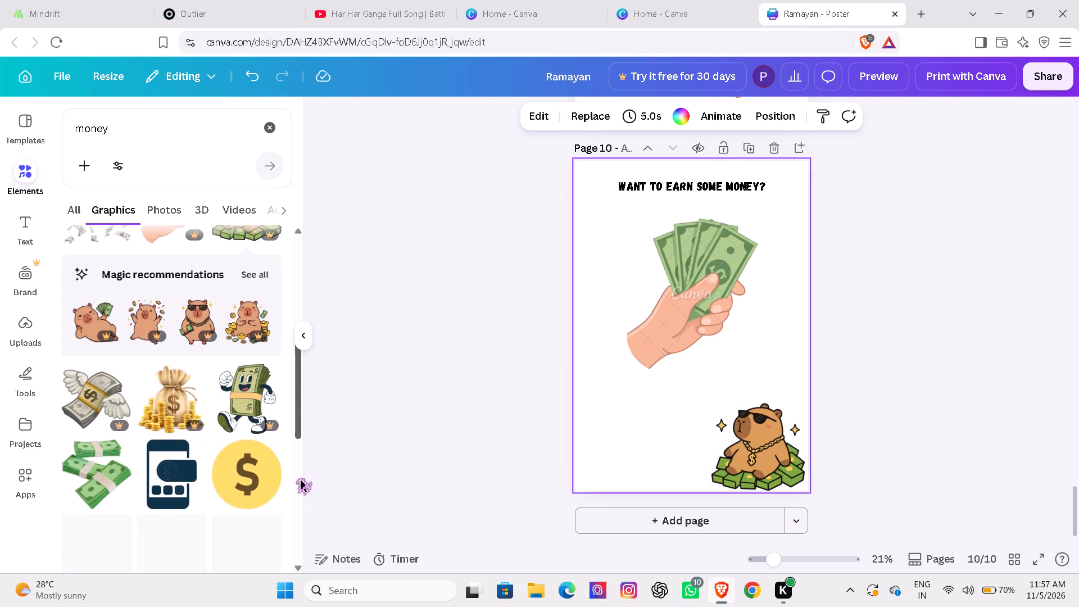
drag(301, 480, 305, 475)
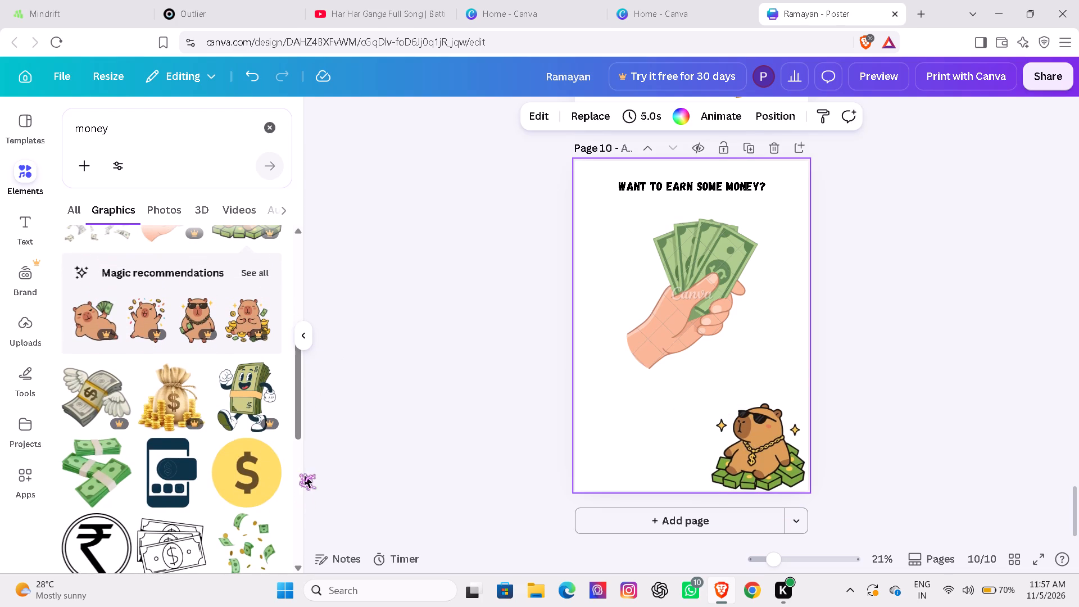
click(91, 413)
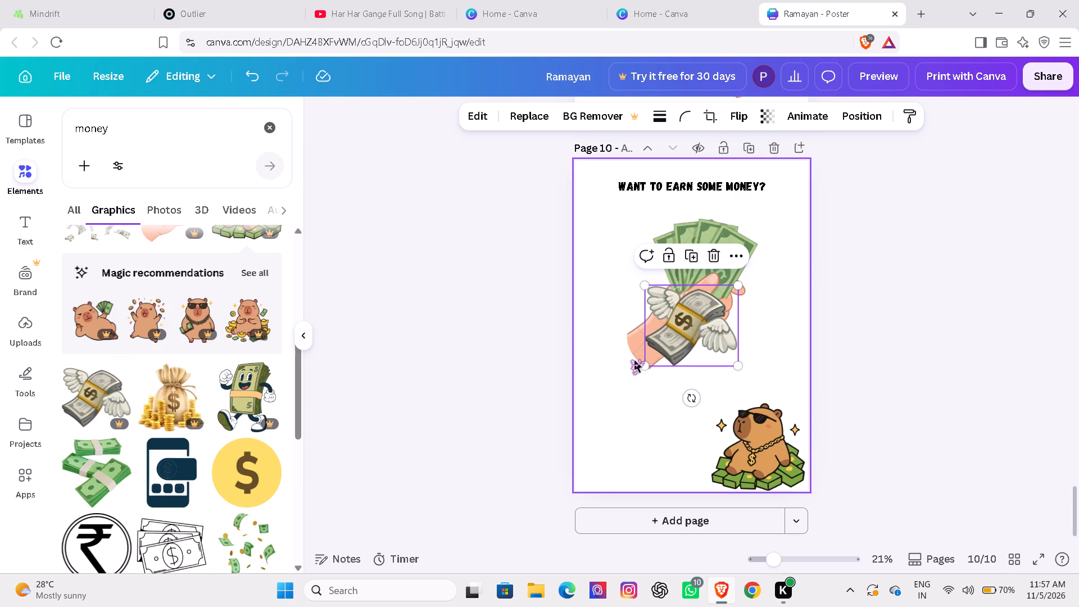
drag(664, 342, 612, 450)
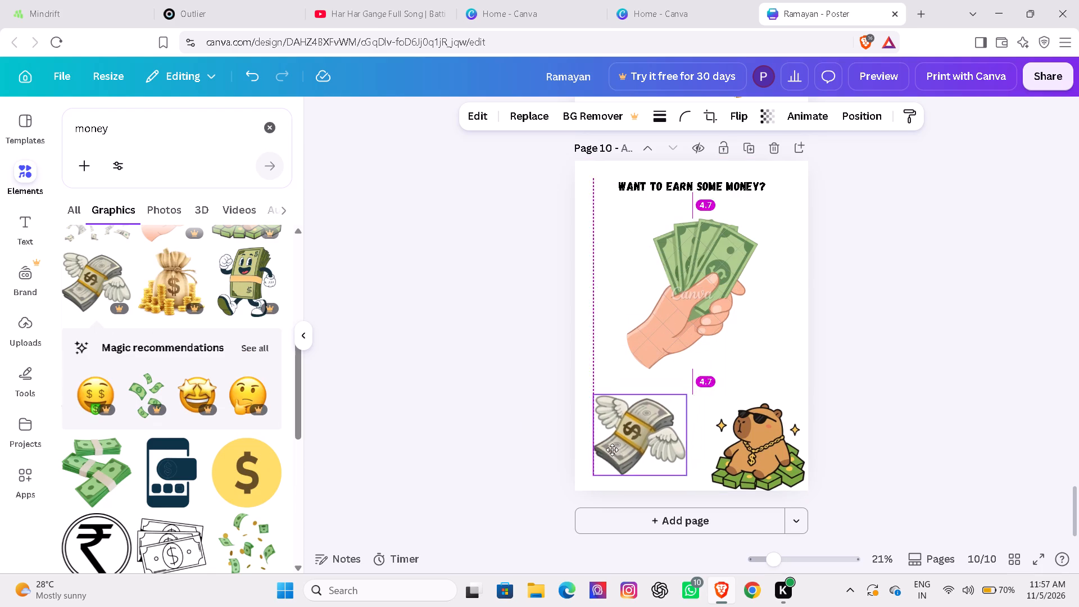
drag(612, 450, 604, 470)
click(702, 402)
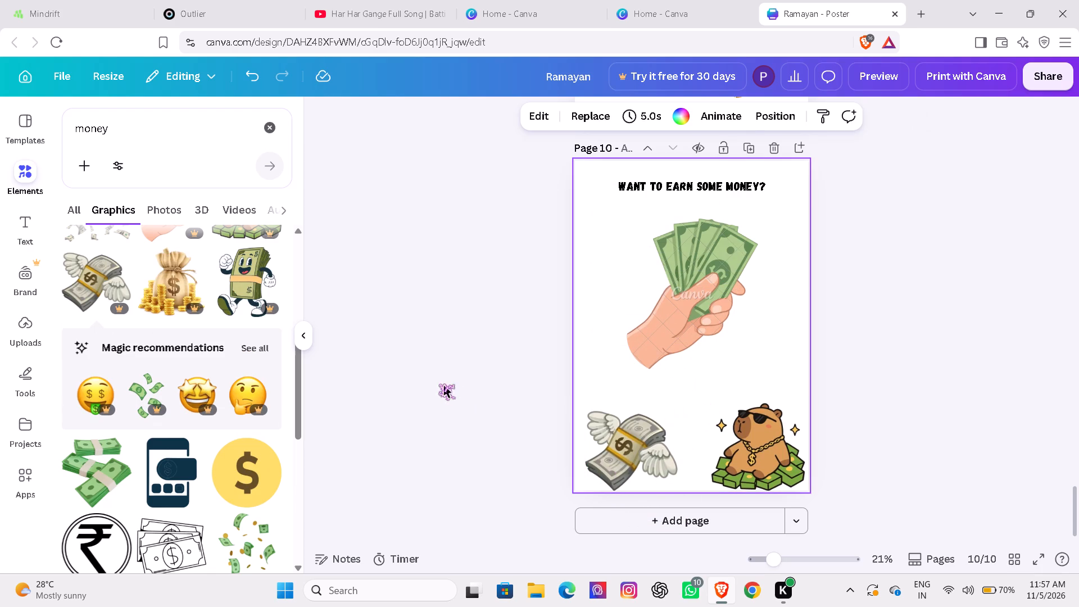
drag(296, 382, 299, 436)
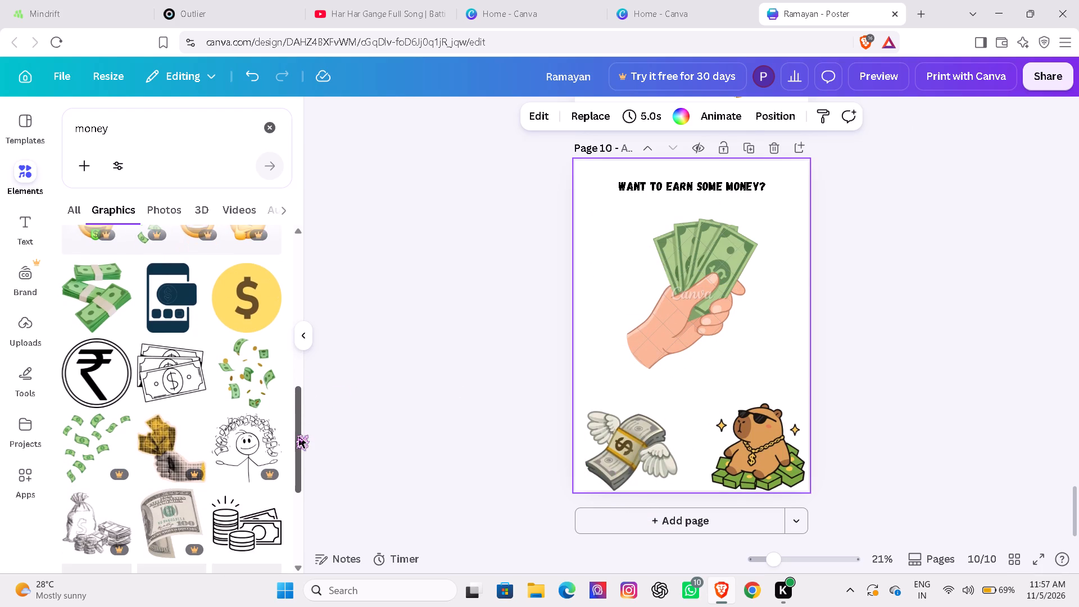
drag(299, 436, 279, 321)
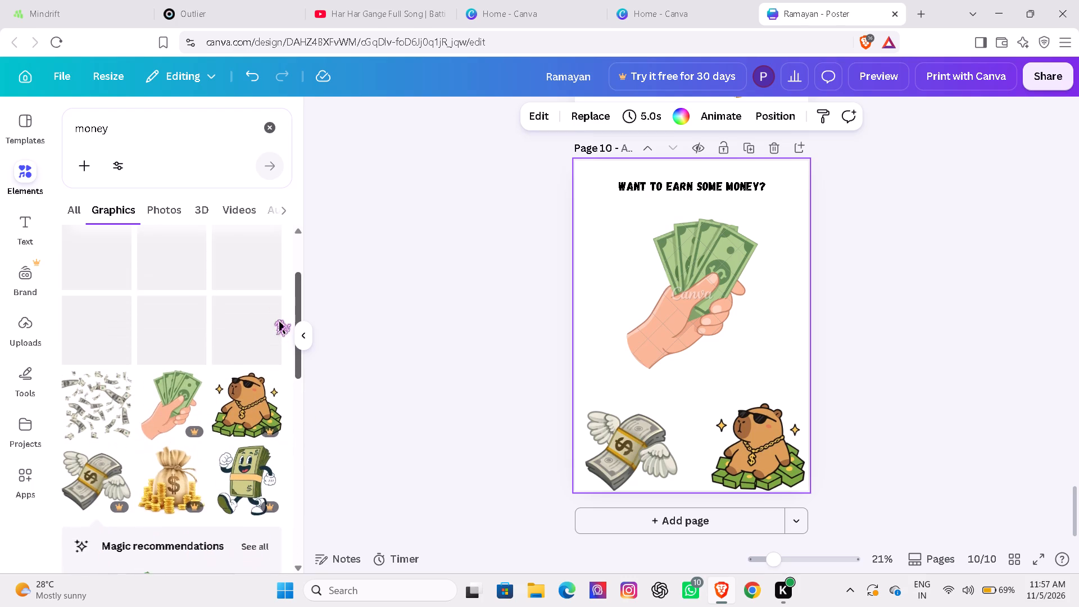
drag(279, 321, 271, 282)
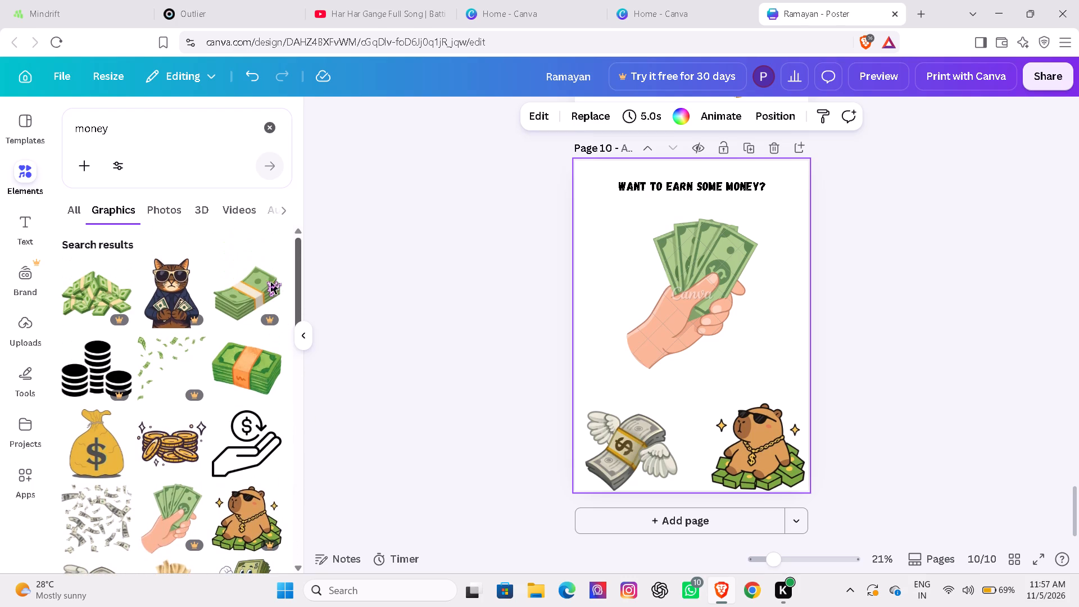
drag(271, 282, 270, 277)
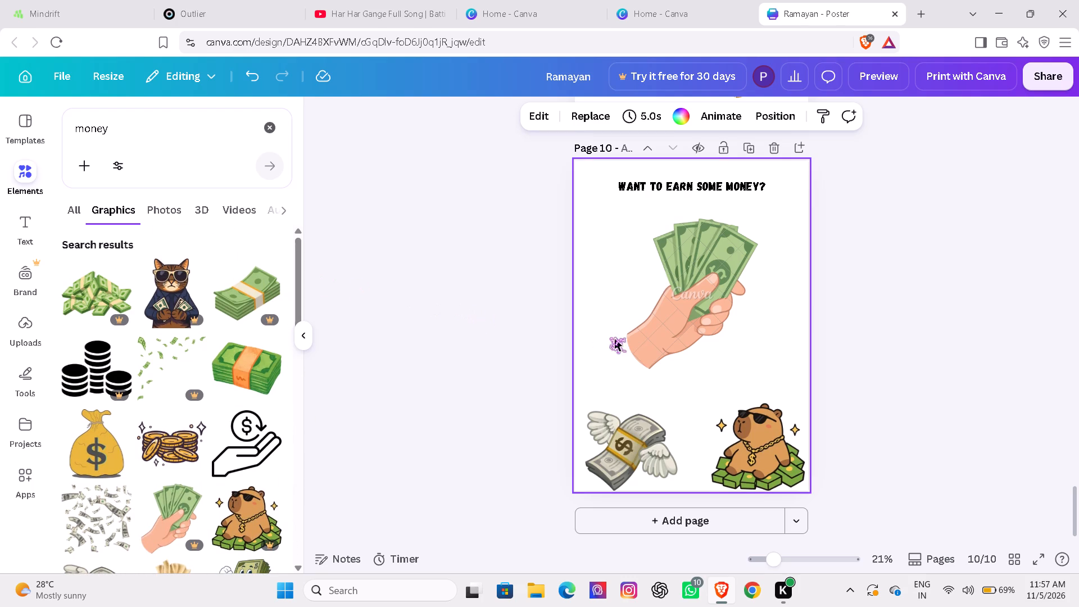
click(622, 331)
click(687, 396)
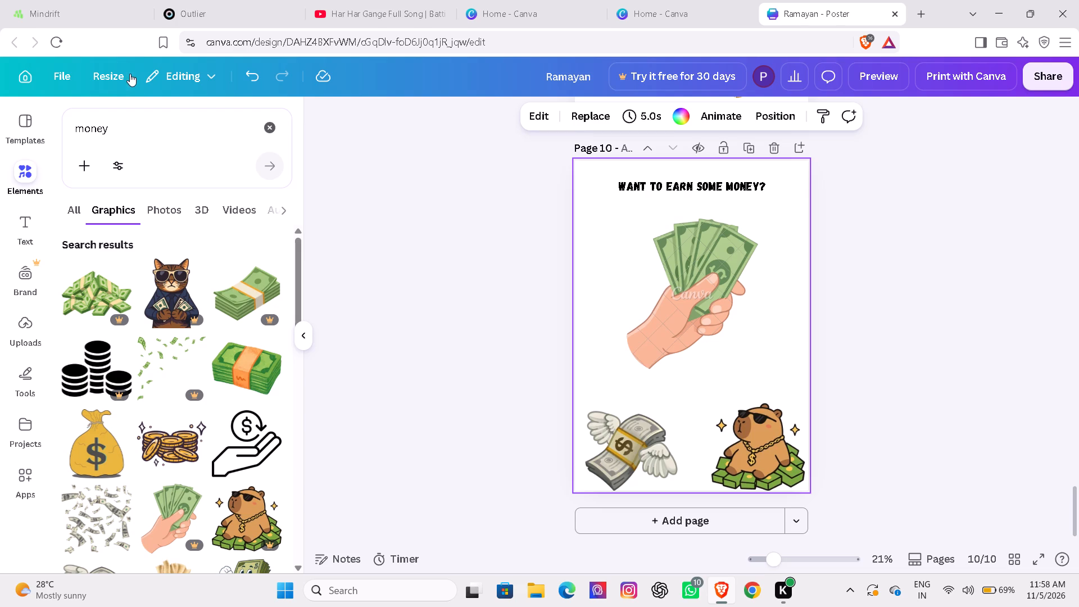
Clear the term "money" from the elements search.
click(125, 125)
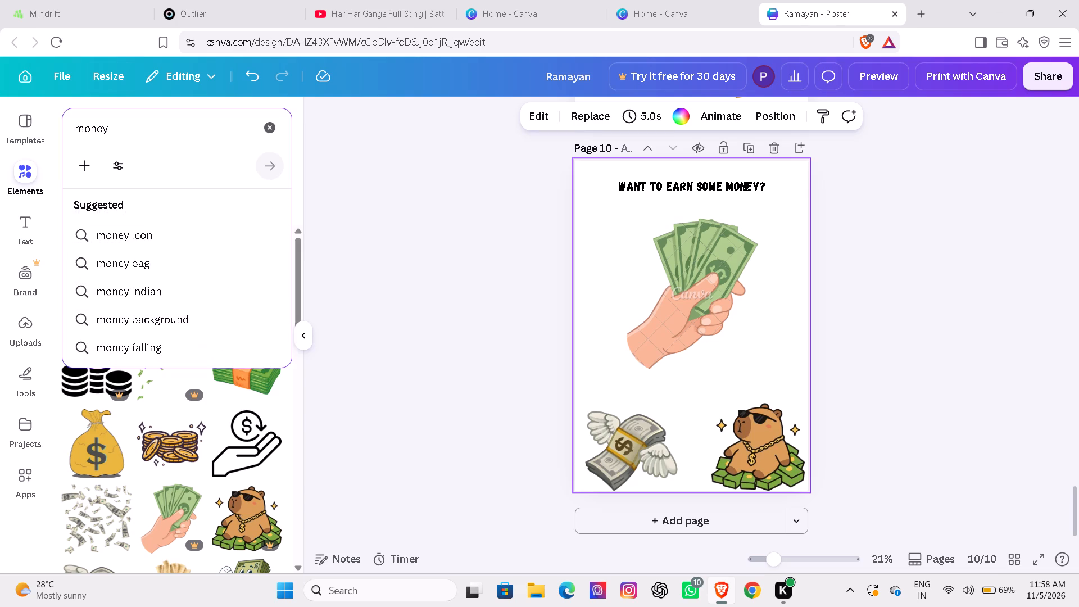
key(BackSpace)
key(BackSpace)
key(BackSpace)
key(BackSpace)
key(BackSpace)
key(BackSpace)
key(BackSpace)
key(BackSpace)
key(BackSpace)
key(BackSpace)
key(BackSpace)
key(BackSpace)
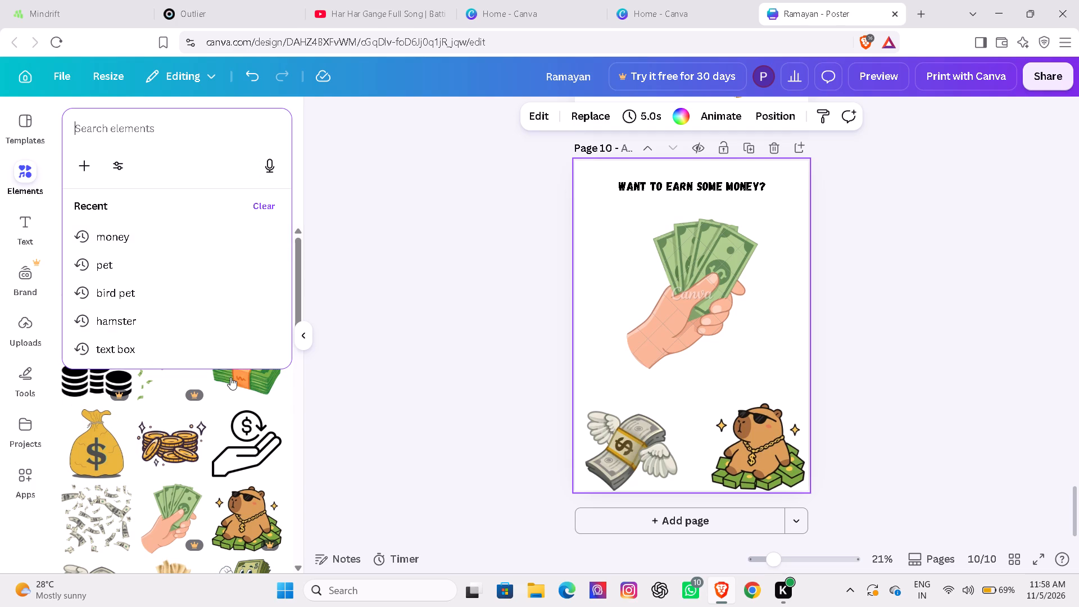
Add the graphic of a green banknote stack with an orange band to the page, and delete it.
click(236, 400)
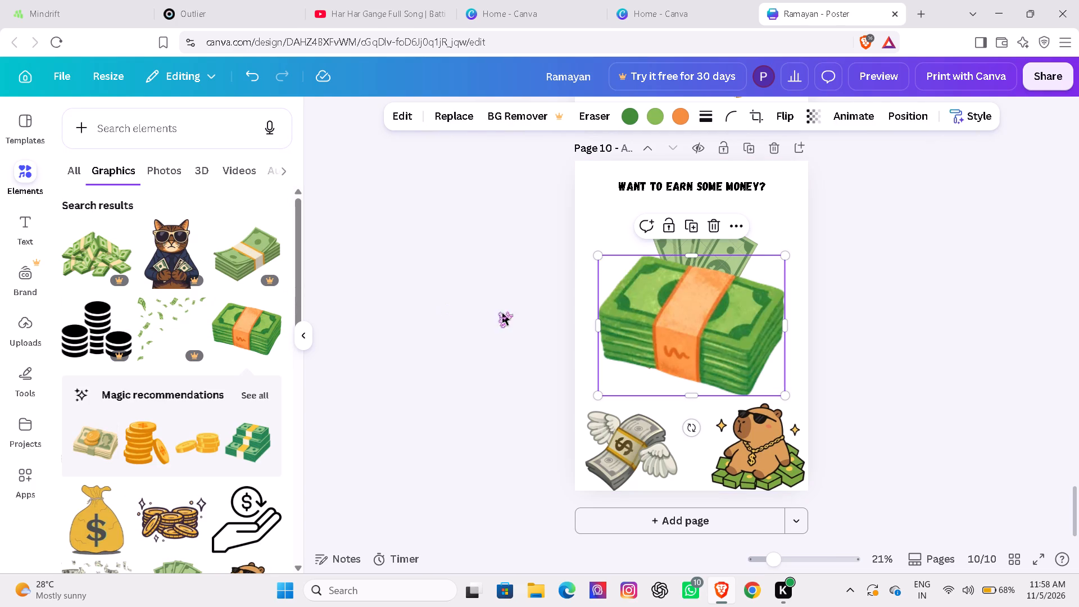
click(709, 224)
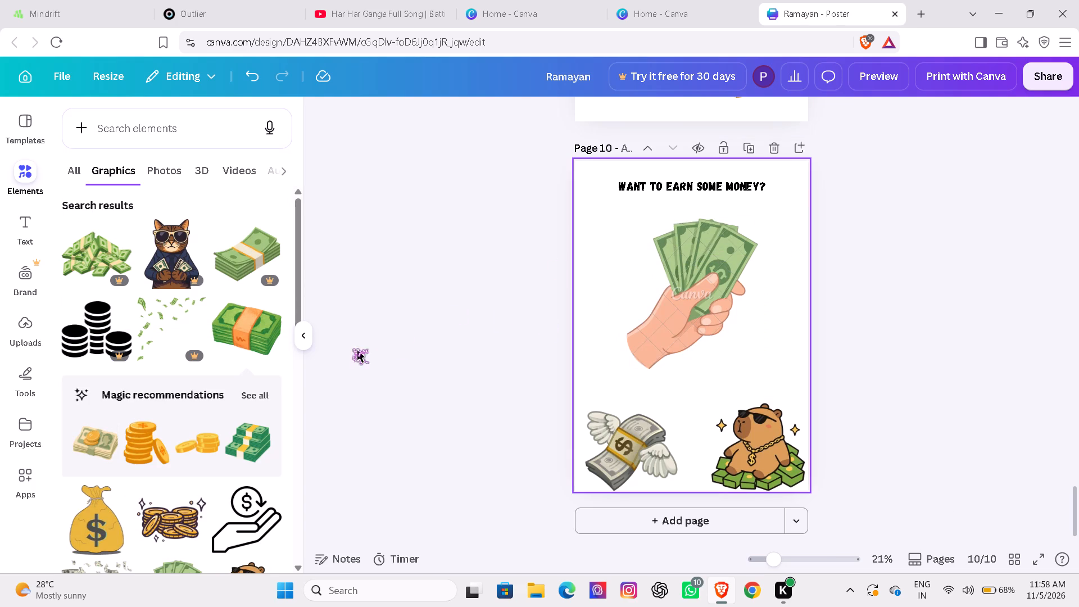
Browse further through the money graphics for another illustration to add to the poster.
drag(300, 291, 300, 309)
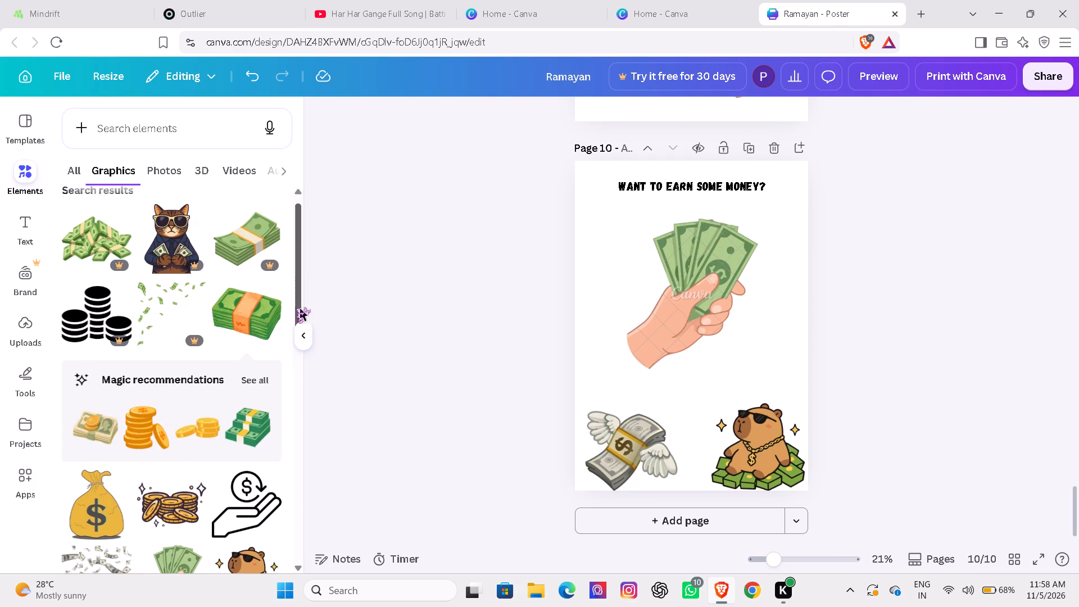
drag(300, 309, 315, 385)
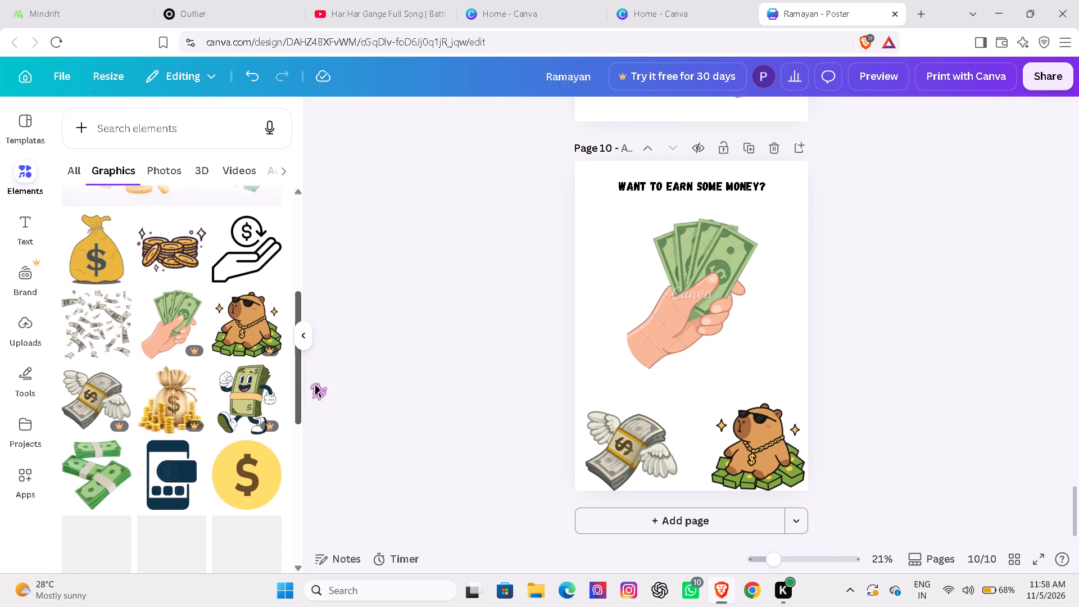
drag(315, 385, 325, 428)
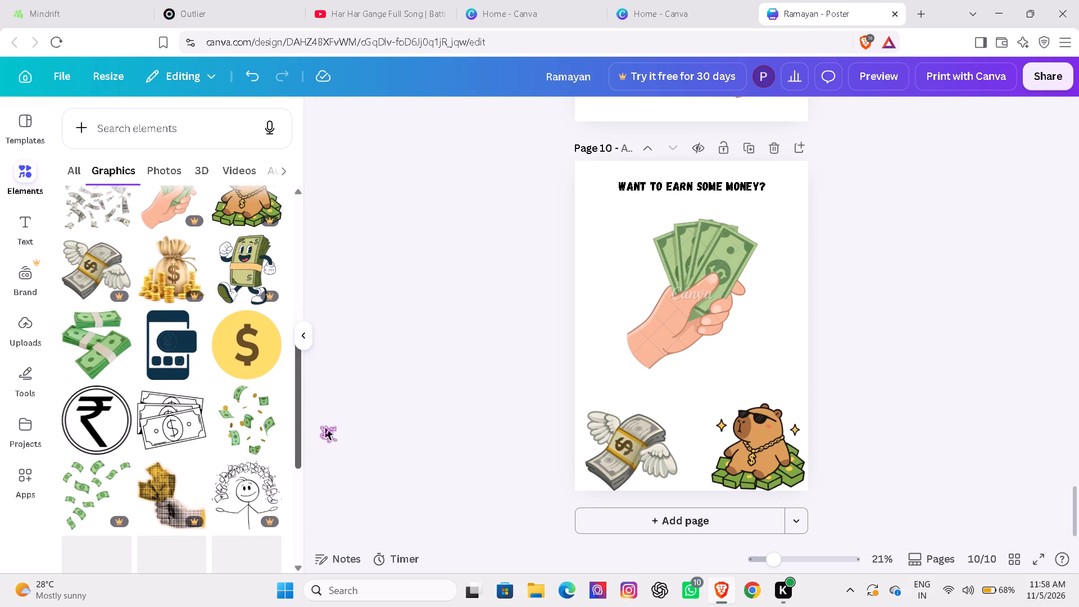
drag(325, 428, 318, 440)
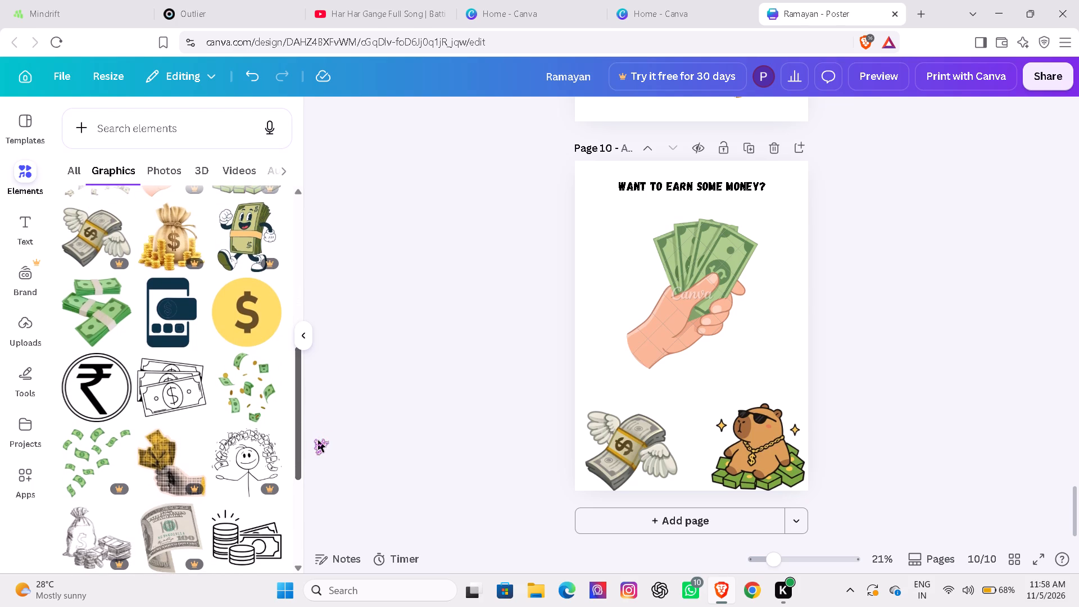
drag(318, 440, 328, 496)
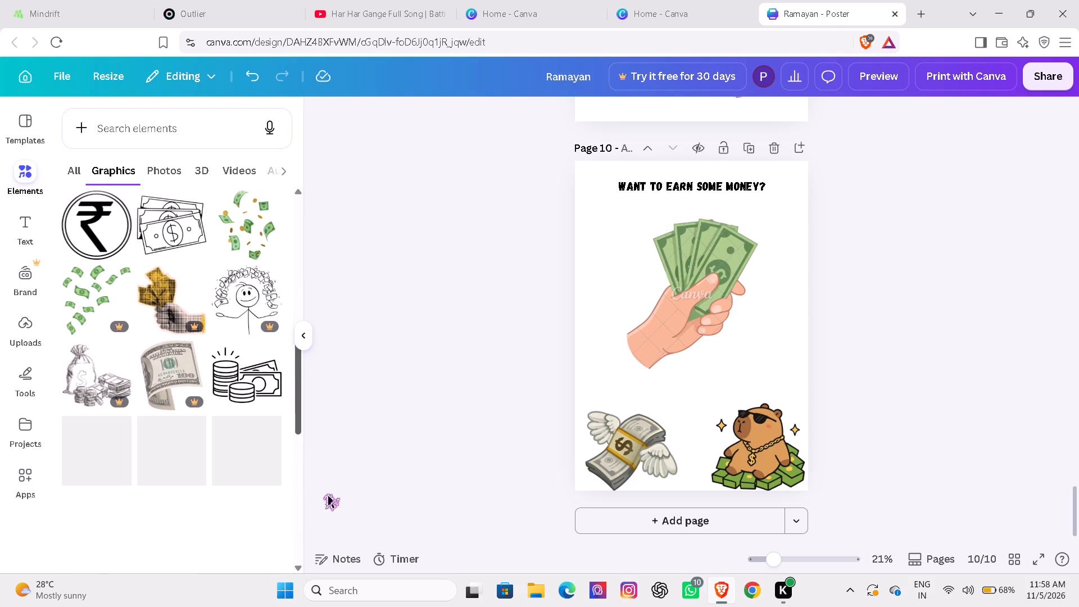
drag(328, 496, 329, 537)
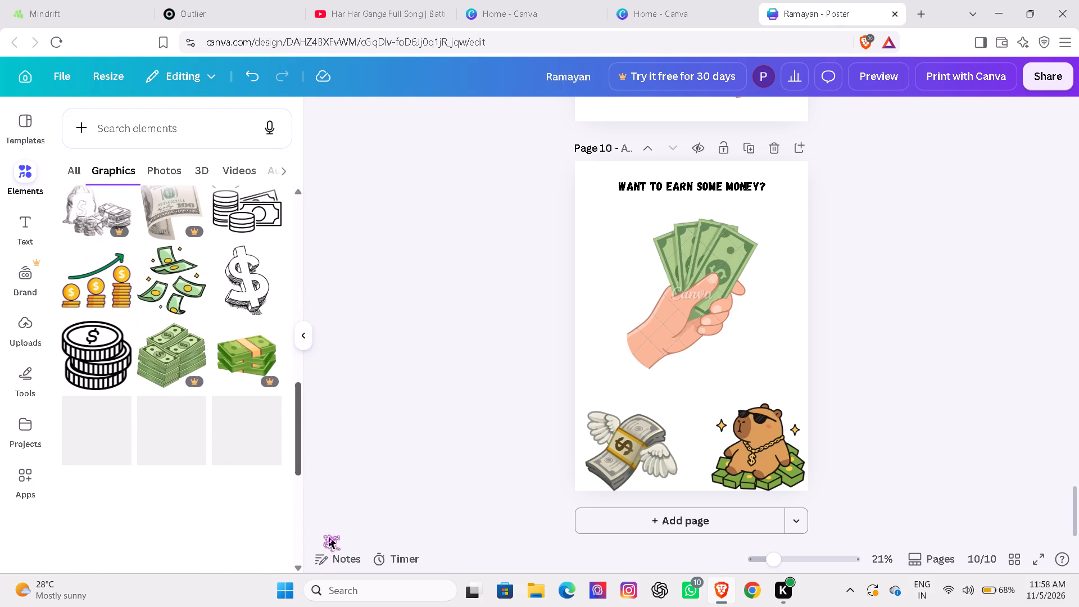
drag(329, 537, 328, 548)
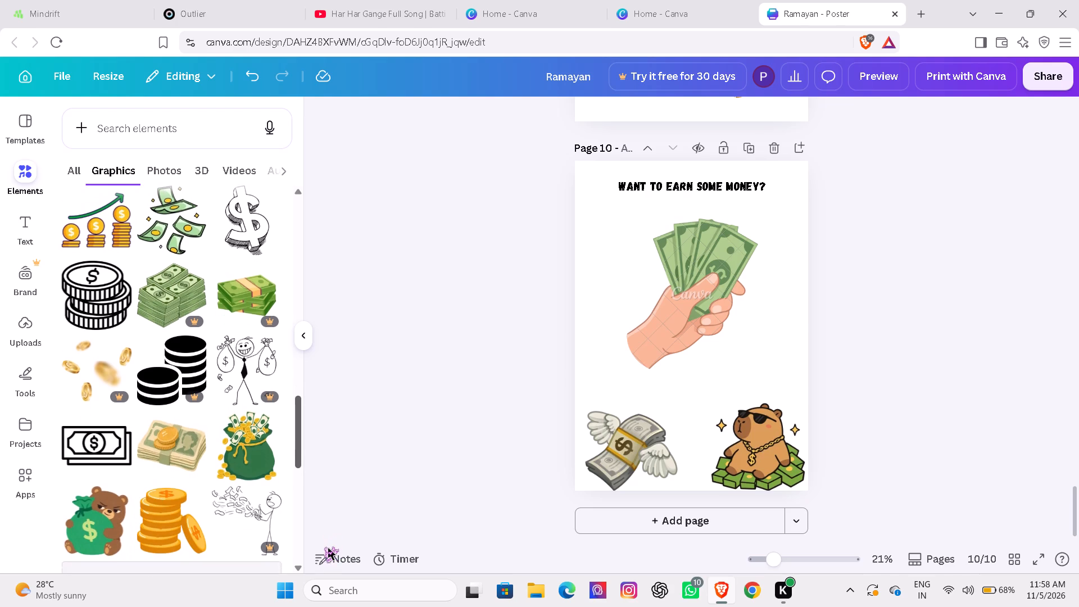
drag(328, 548, 328, 547)
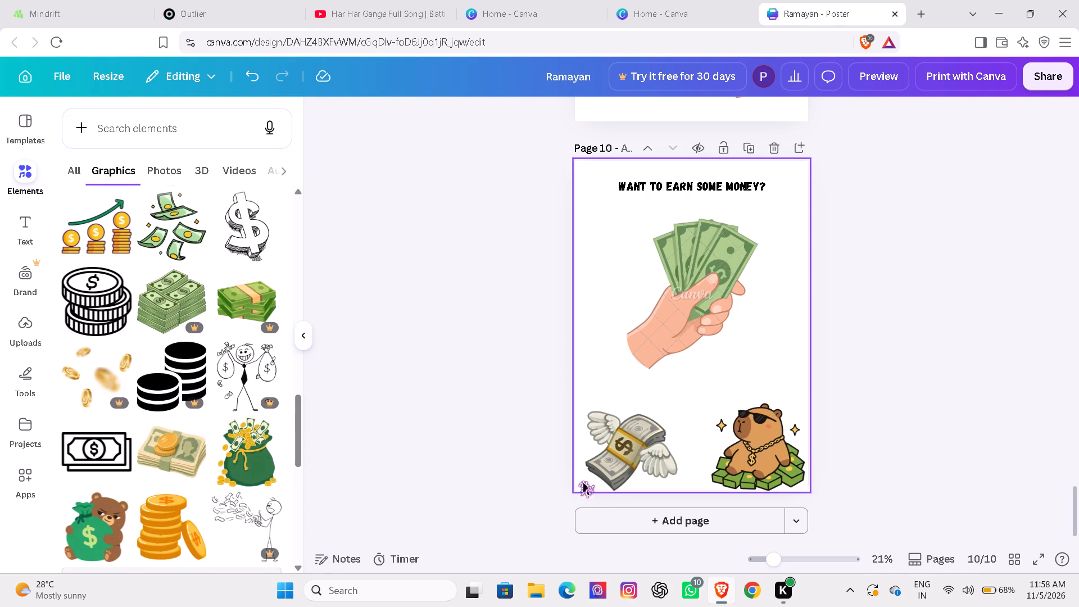
Move the winged cash and capybara graphics tight into the page's bottom corners, and shrink the winged cash slightly.
drag(622, 461, 609, 462)
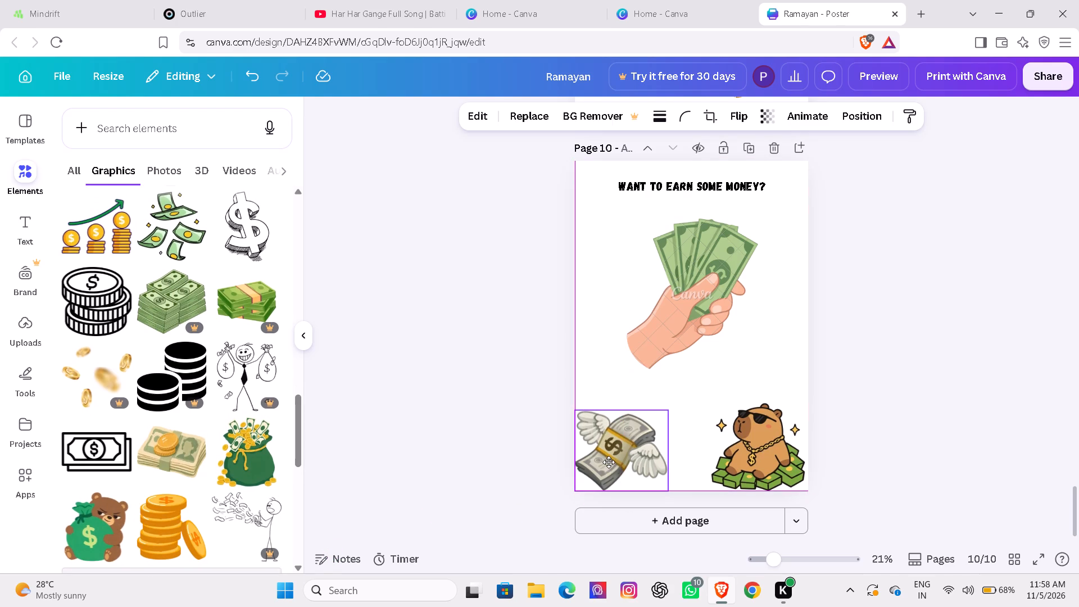
drag(609, 462, 610, 460)
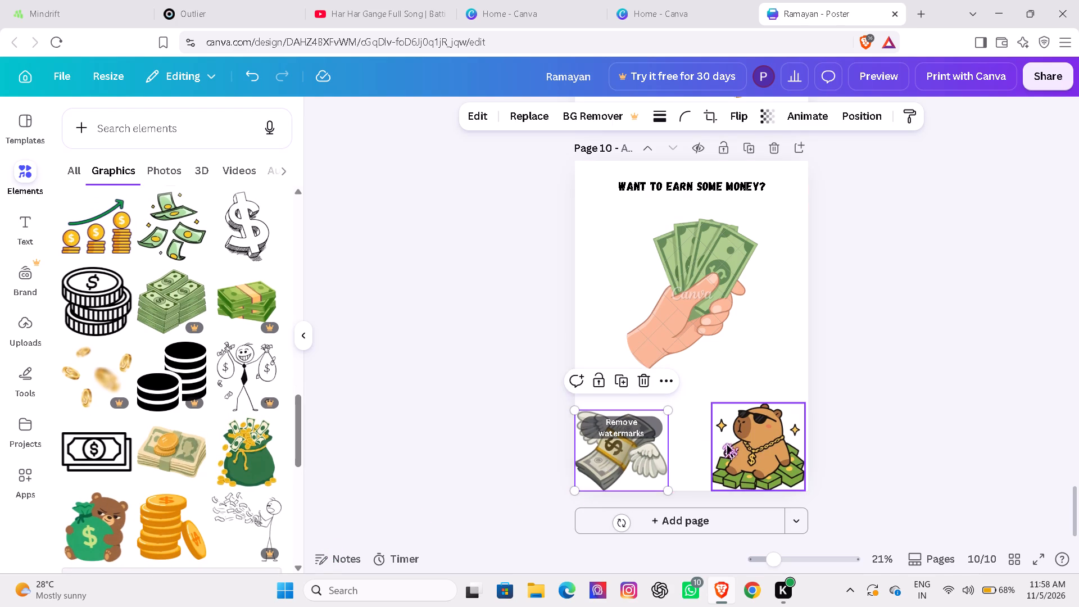
drag(727, 445, 737, 448)
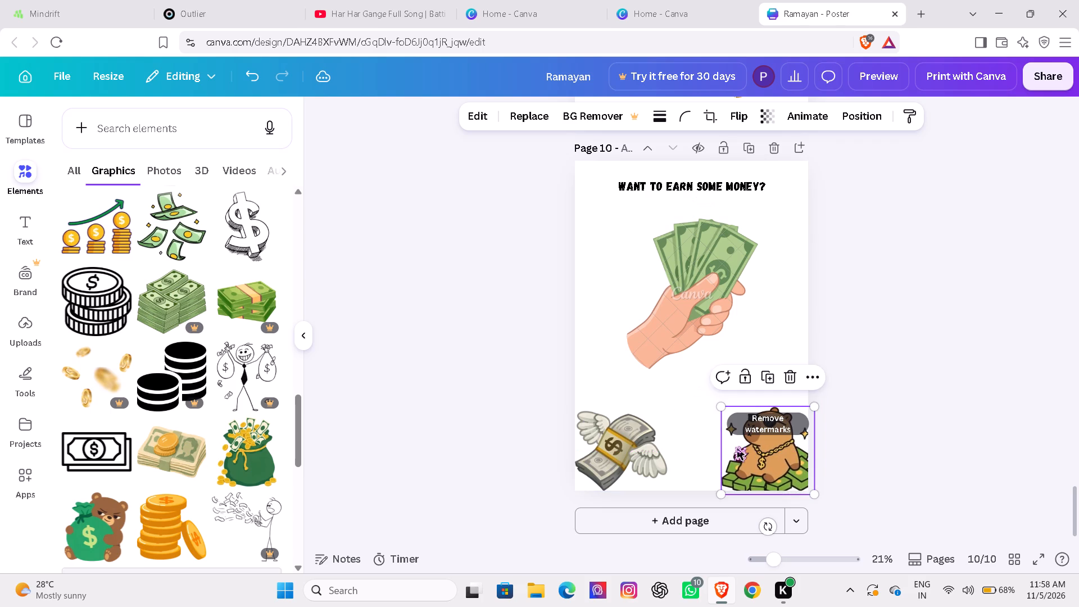
click(637, 442)
drag(664, 414, 657, 424)
click(693, 434)
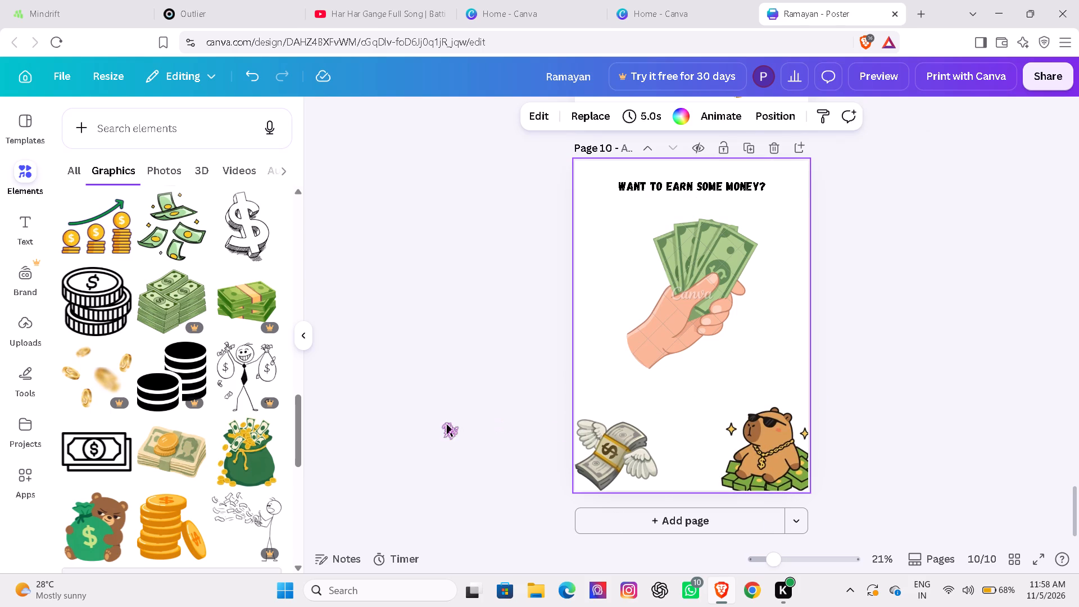
Add the graphic of a grinning stick figure holding money bags and centre it at the page bottom between the other two.
click(228, 377)
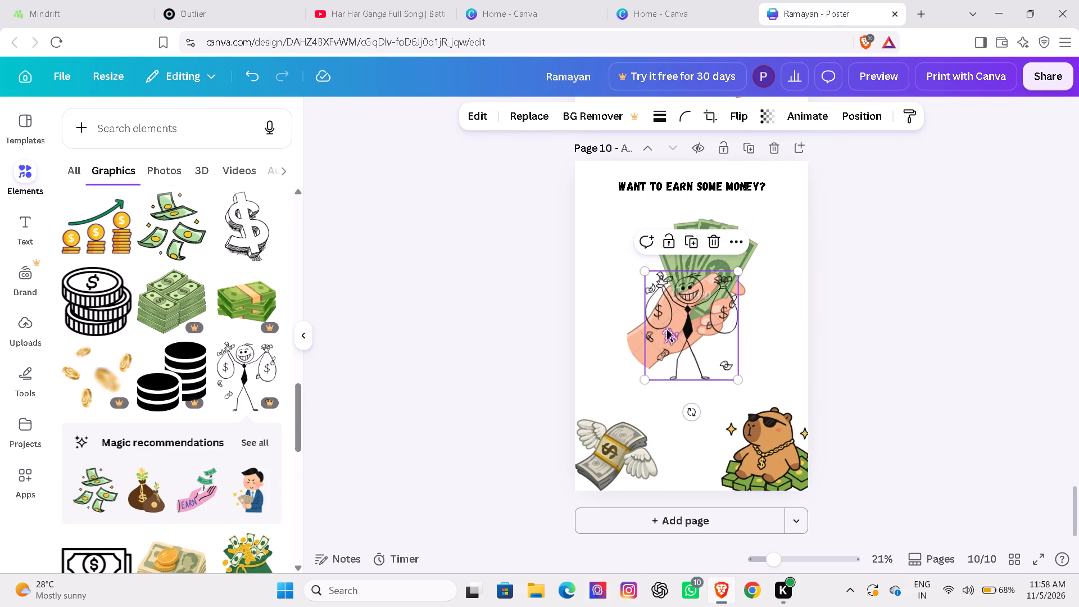
drag(666, 334, 669, 426)
drag(682, 414, 681, 433)
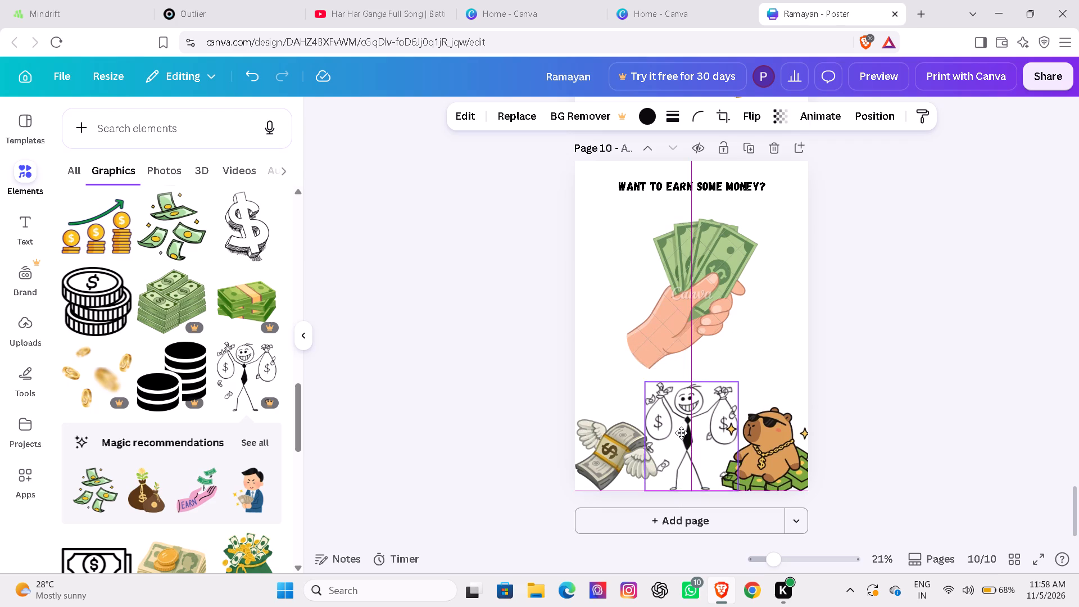
drag(681, 433, 683, 427)
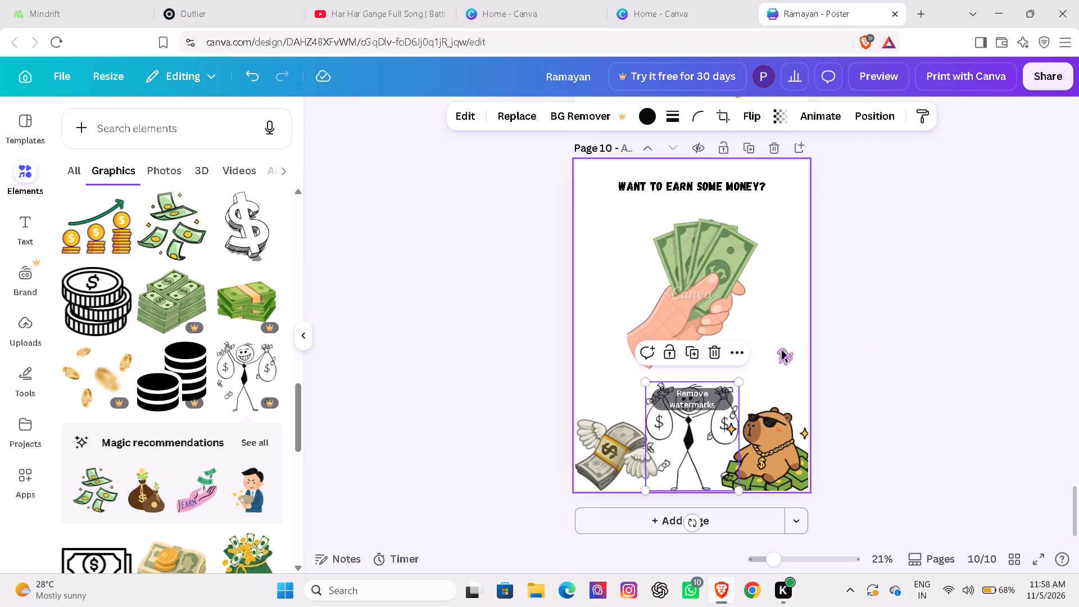
click(768, 355)
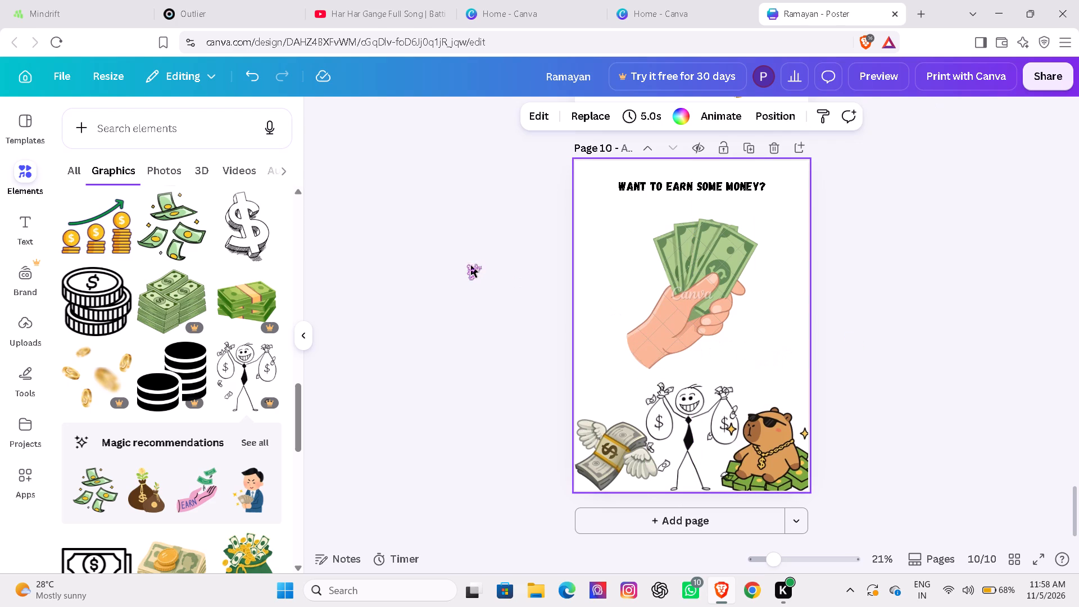
Add a text box enlarged to about size 64 and place it below the hand with banknotes, toward the page's right side.
click(22, 217)
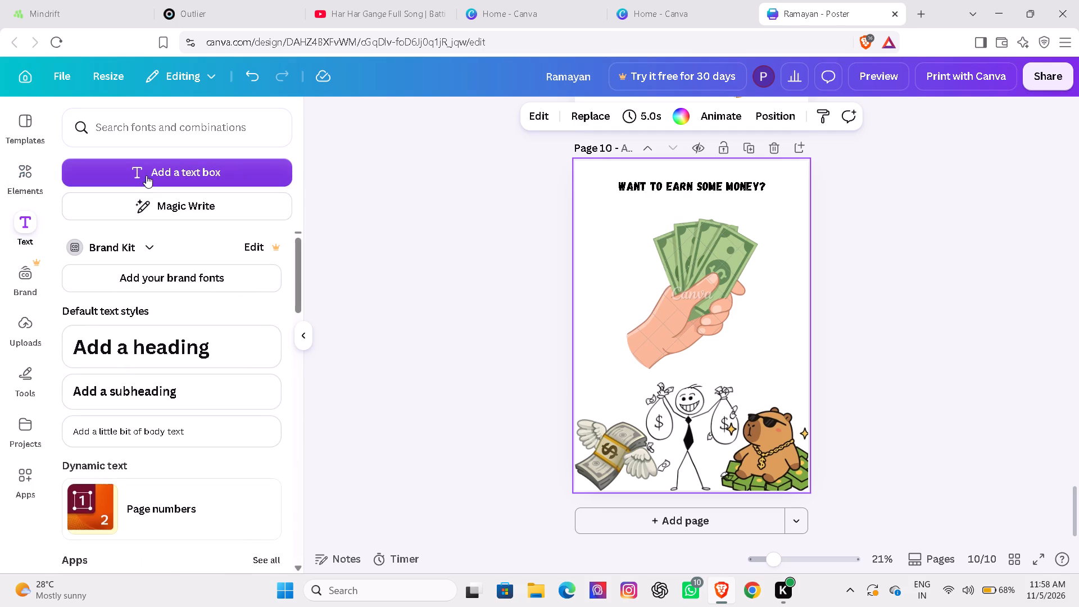
click(152, 176)
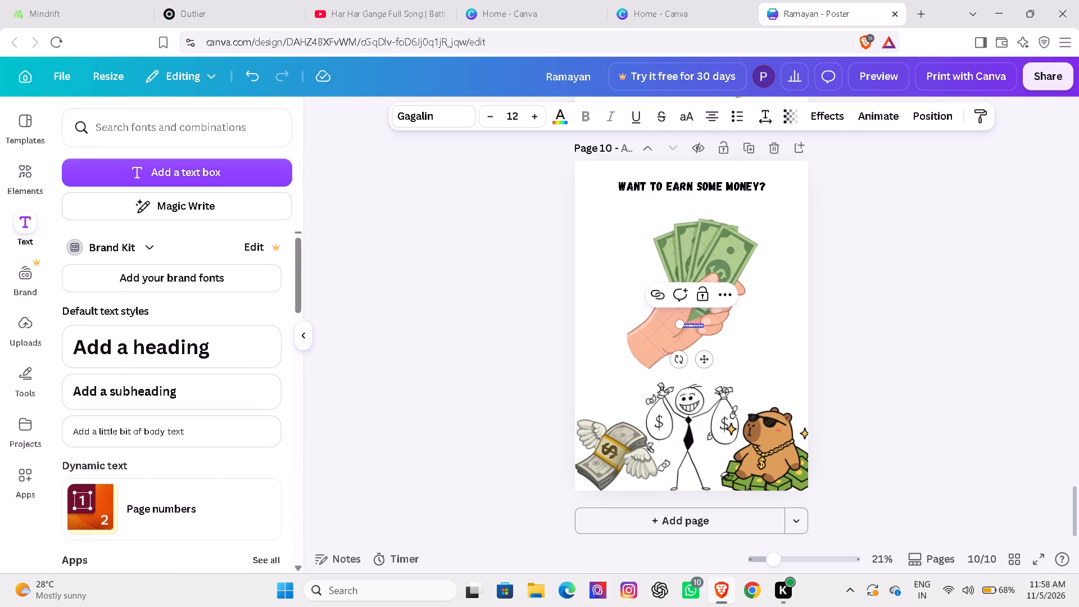
drag(679, 325, 580, 283)
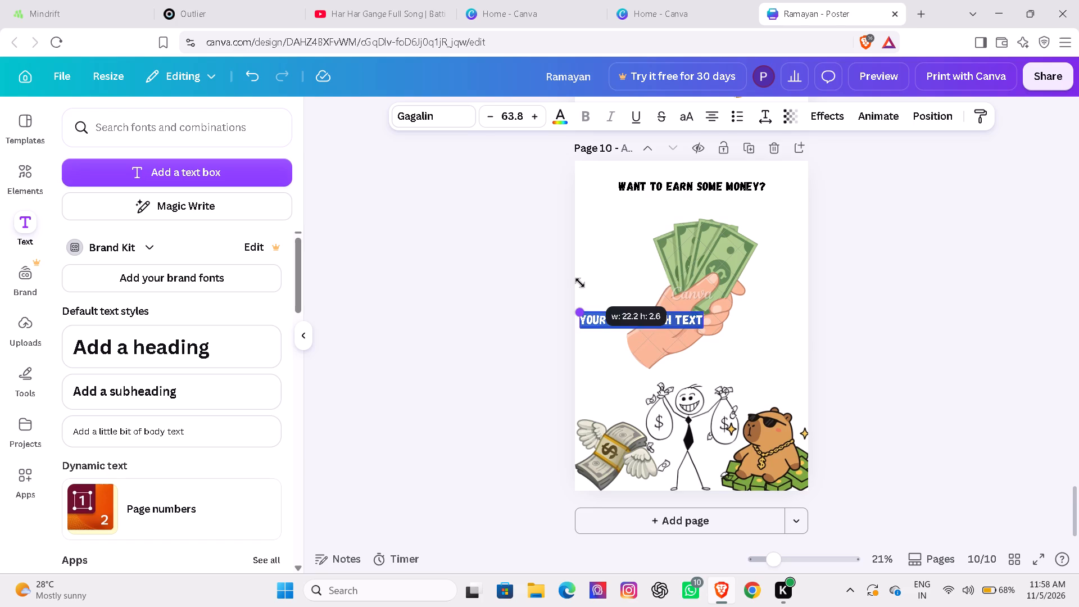
drag(580, 283, 583, 283)
drag(633, 320, 643, 321)
drag(655, 360, 684, 364)
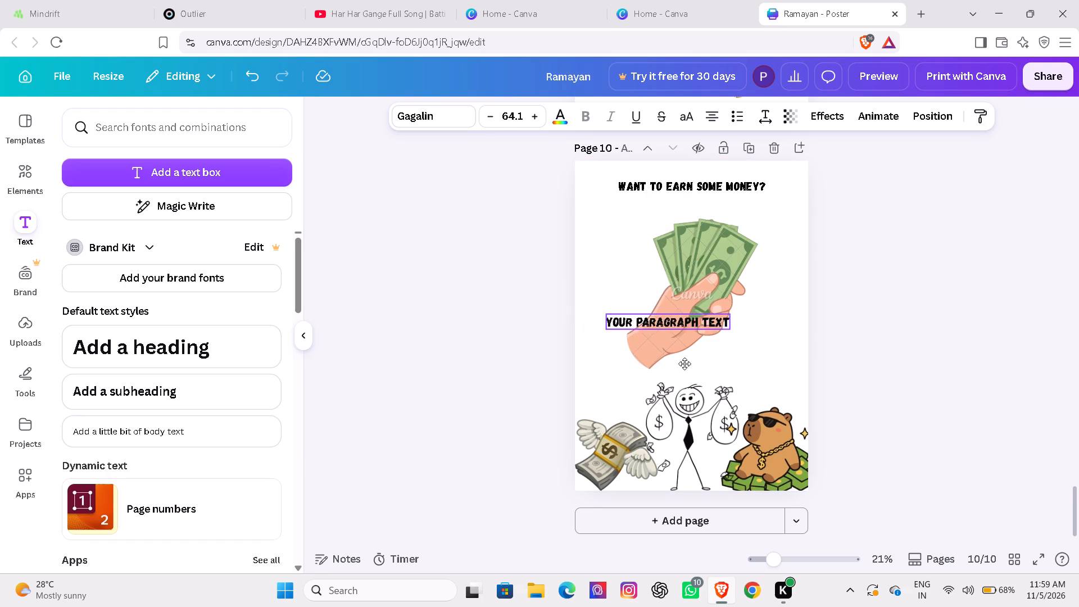
drag(684, 364, 770, 407)
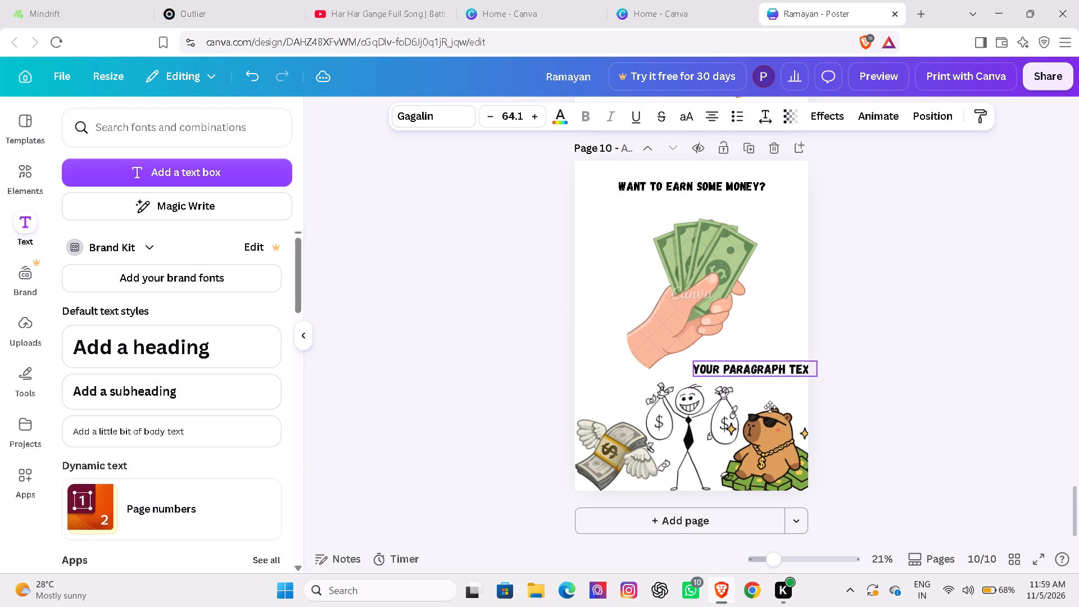
drag(770, 407, 770, 398)
Replace the placeholder in the new text box with "per hour".
double_click(808, 355)
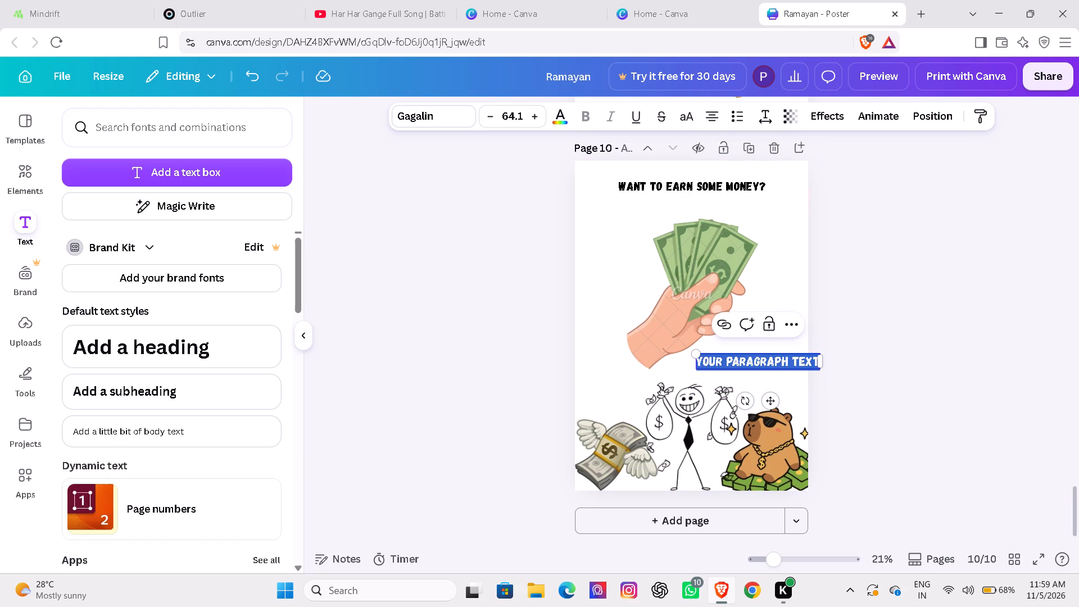
key(BackSpace)
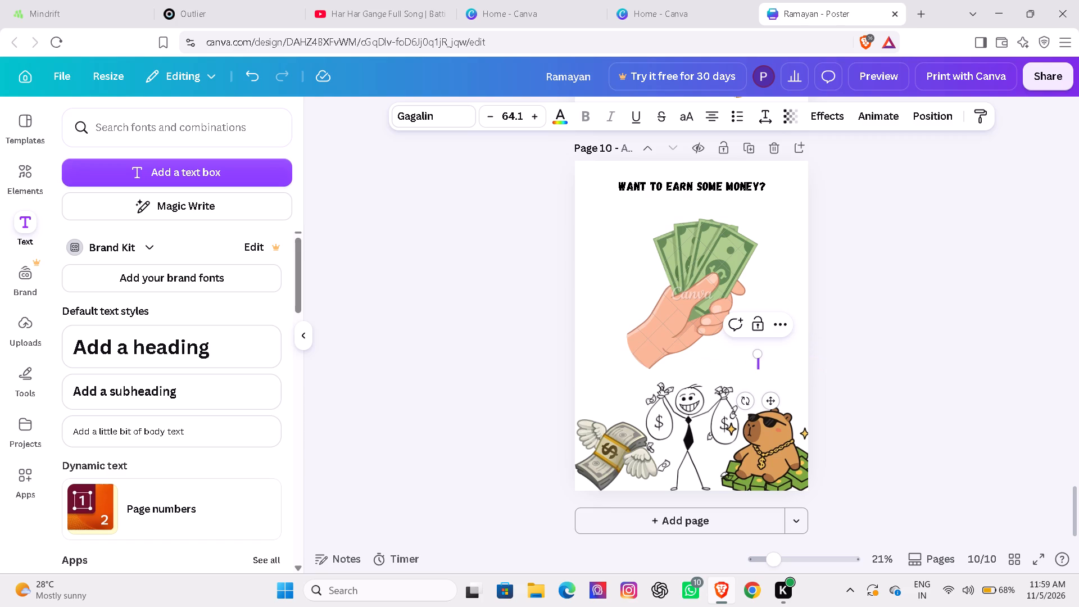
key(p)
text(er)
key(space)
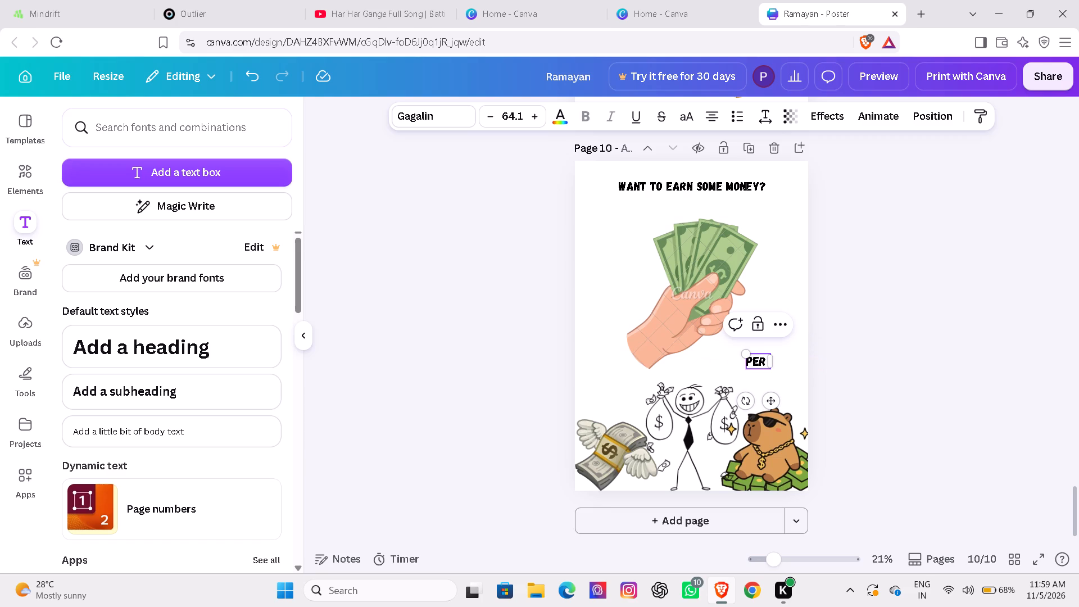
key(space)
key(BackSpace)
key(h)
key(o)
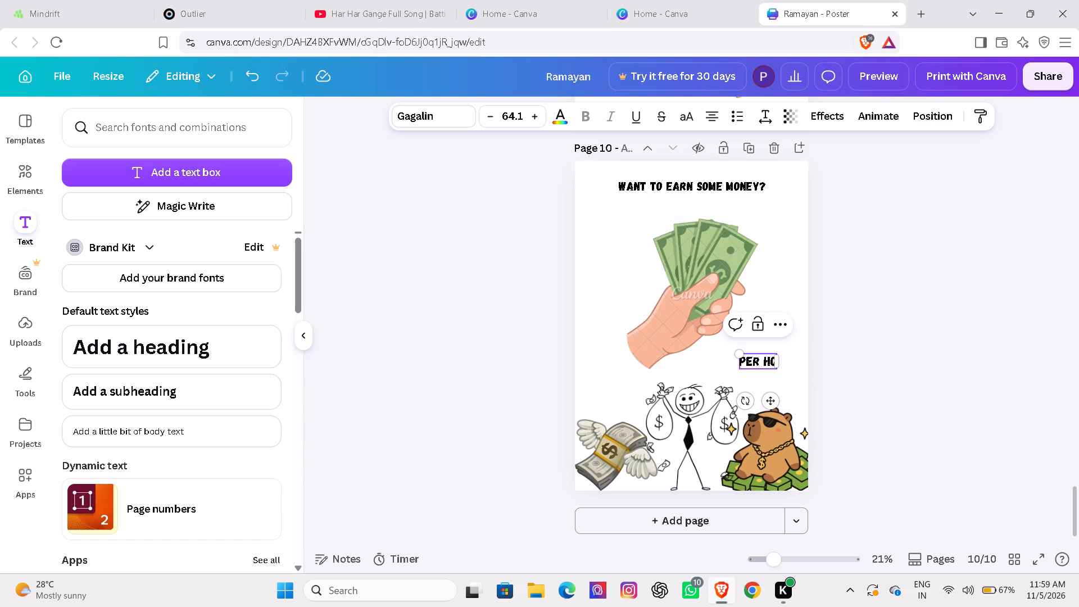
key(u)
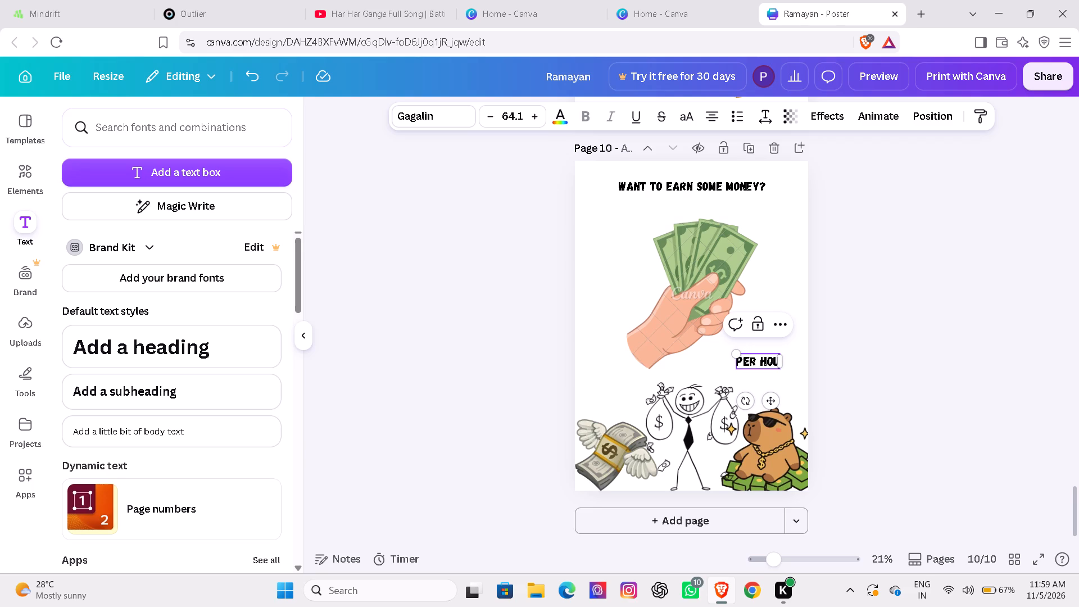
key(r)
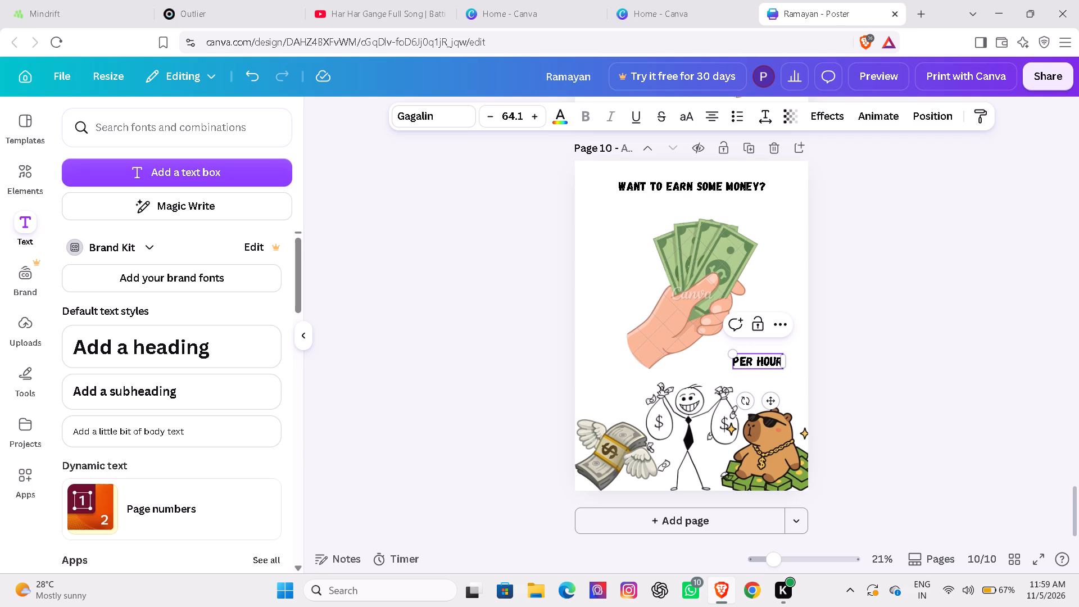
Add a second line reading "rs 100" beneath "per hour" in the same text box.
key(Return)
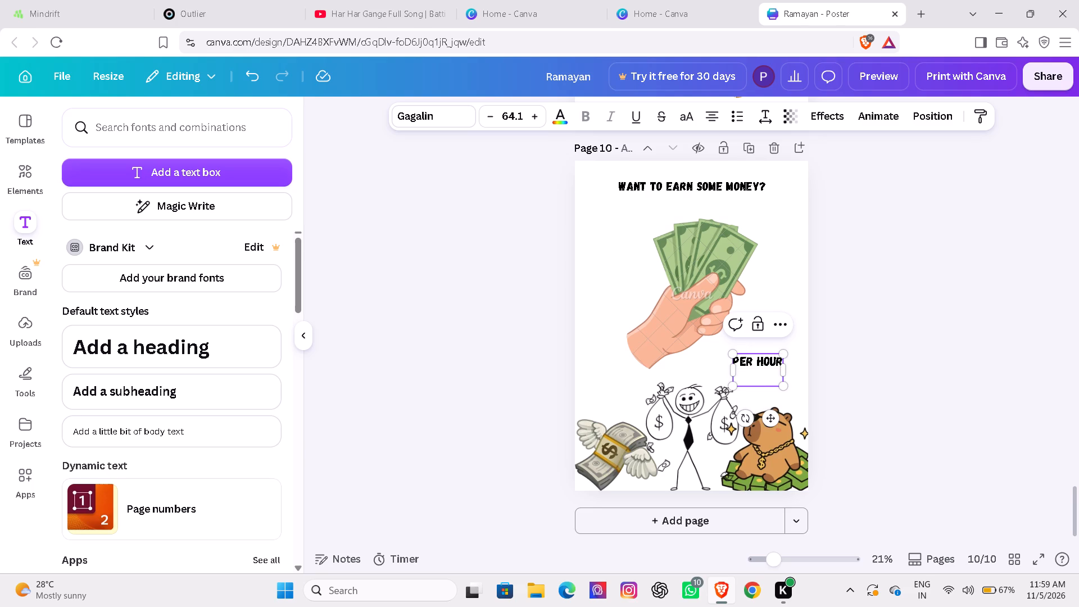
key(1)
key(backslash)
key(BackSpace)
key(BackSpace)
key(r)
text(s)
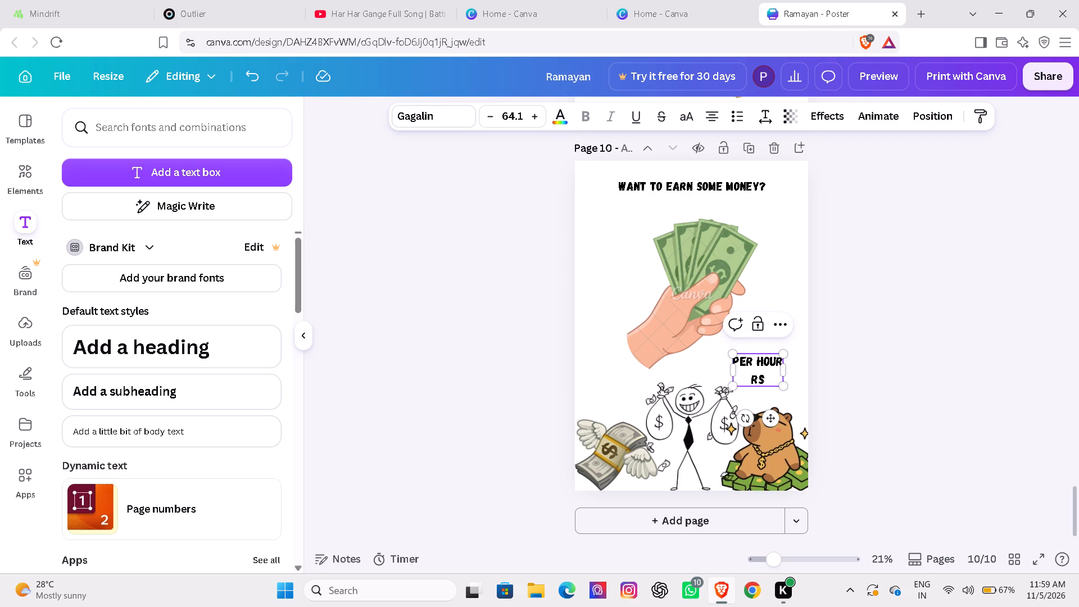
key(space)
key(1)
key(0)
key(0)
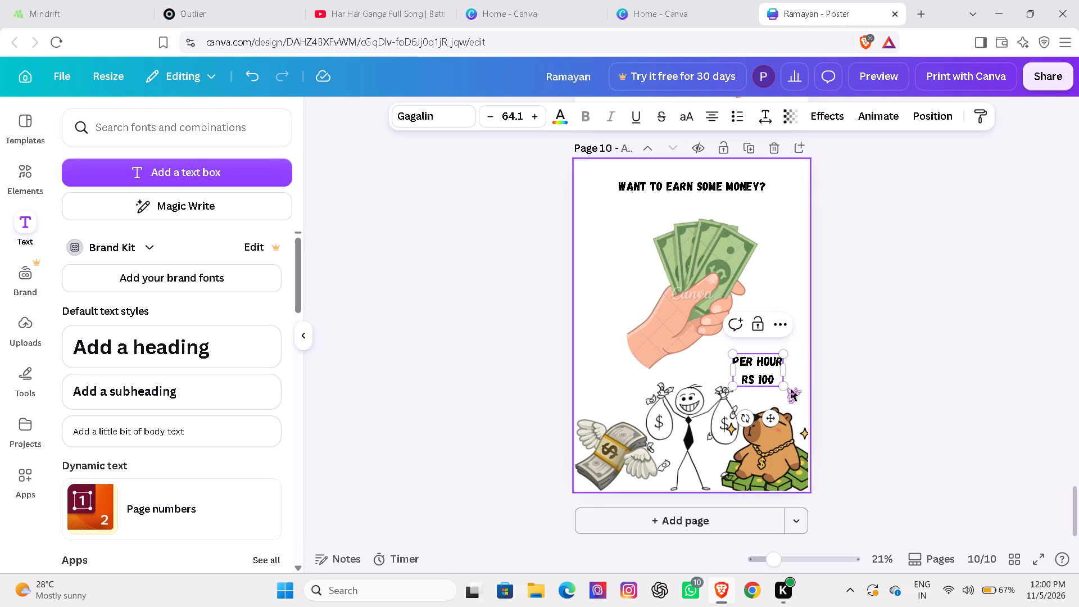
Move the "per hour rs 100" text slightly toward the page's right edge, directly above the capybara.
drag(774, 414, 828, 415)
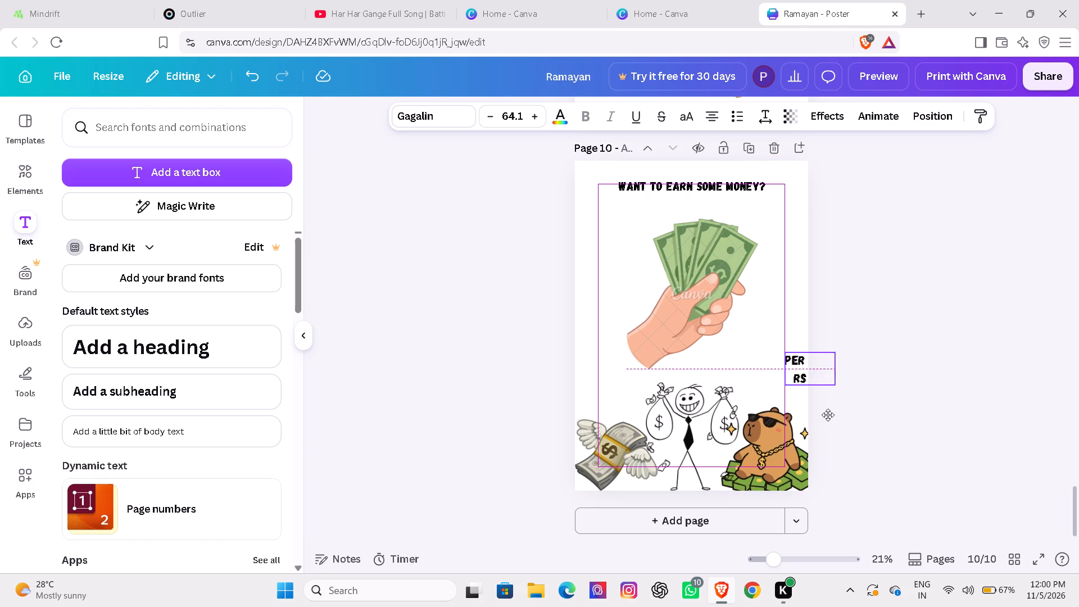
drag(828, 415, 791, 411)
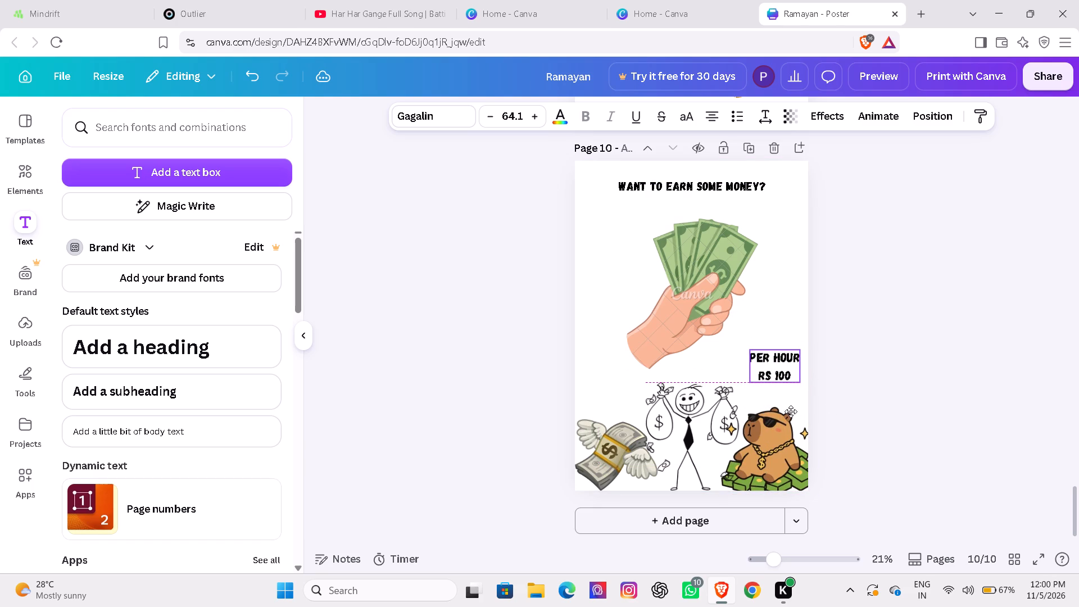
drag(791, 411, 790, 418)
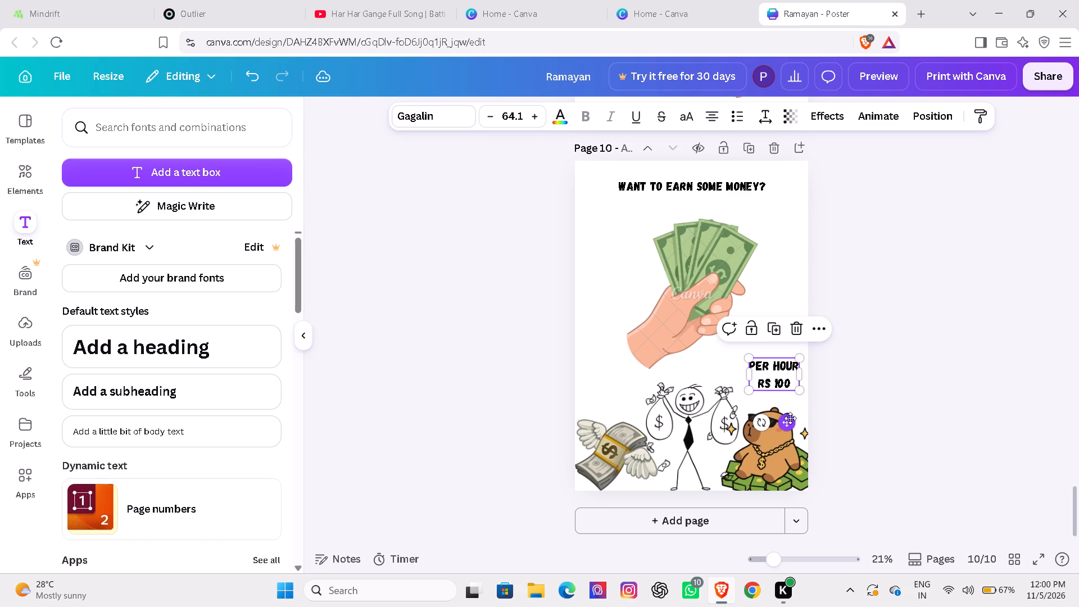
click(888, 402)
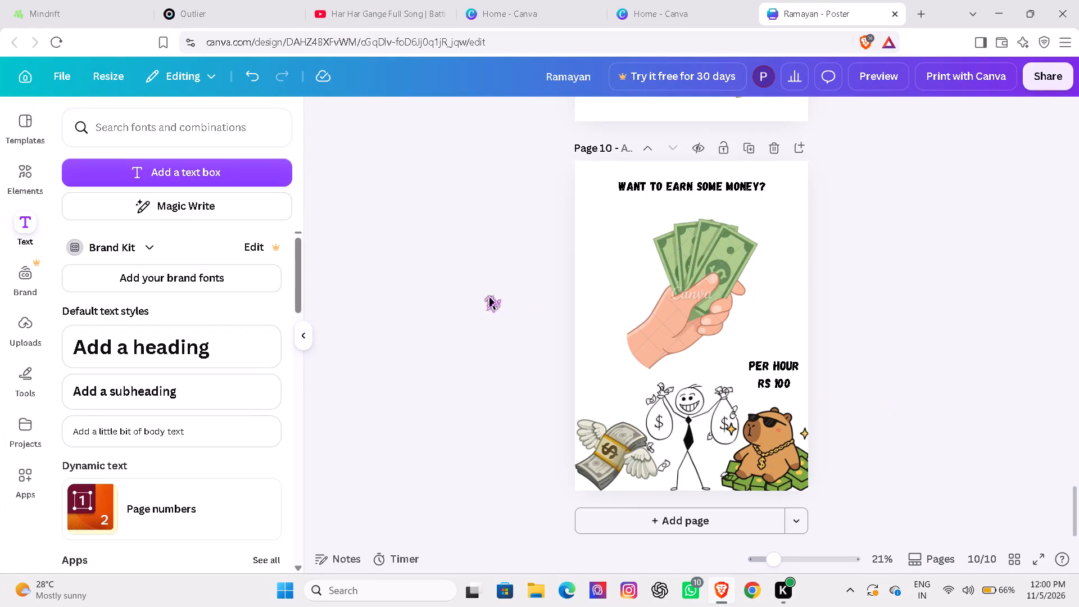
Add another text box over the hand graphic and enlarge its text to about size 63.
click(137, 120)
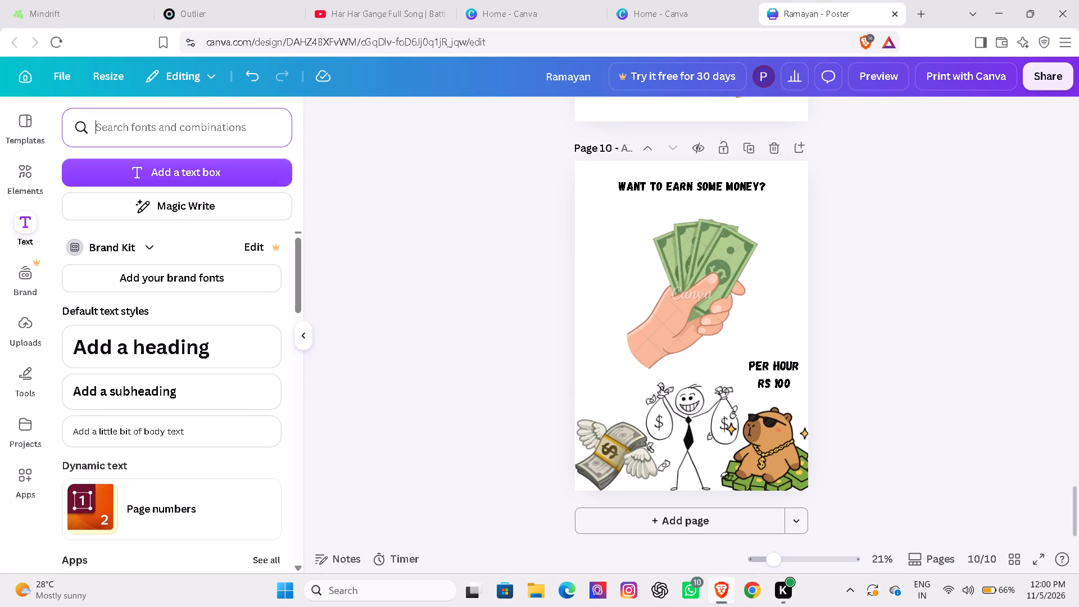
click(173, 174)
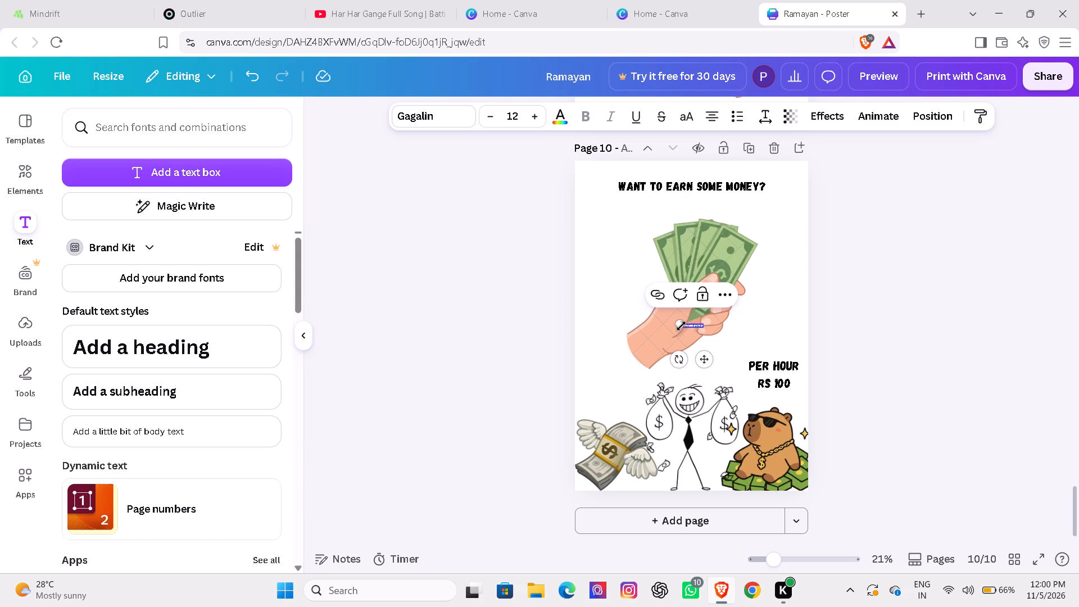
drag(681, 325, 588, 266)
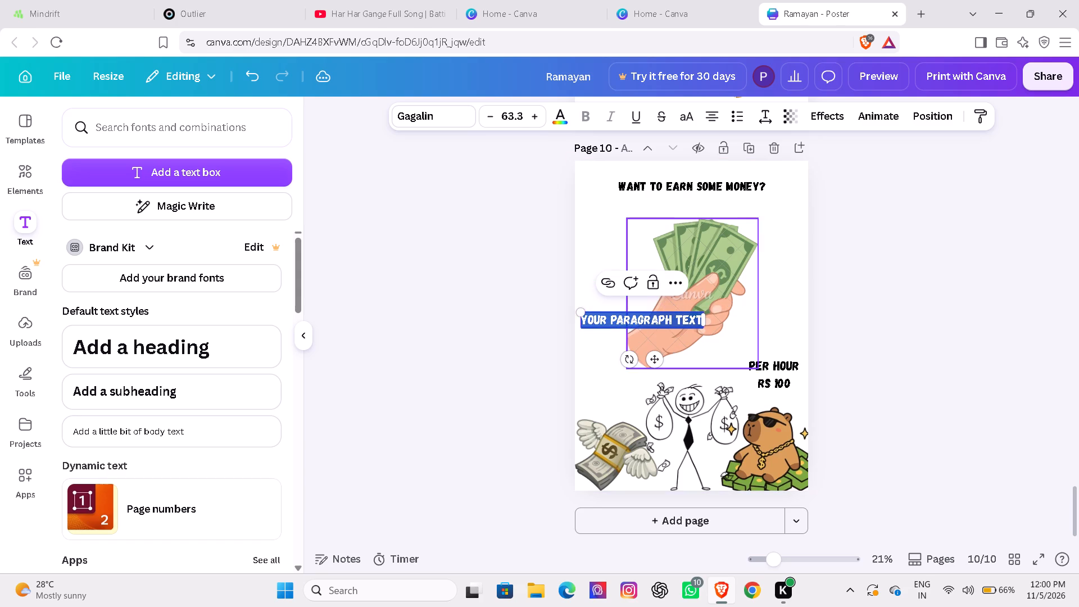
Replace the placeholder in the text box over the hand graphic with "requirements".
click(702, 320)
click(698, 320)
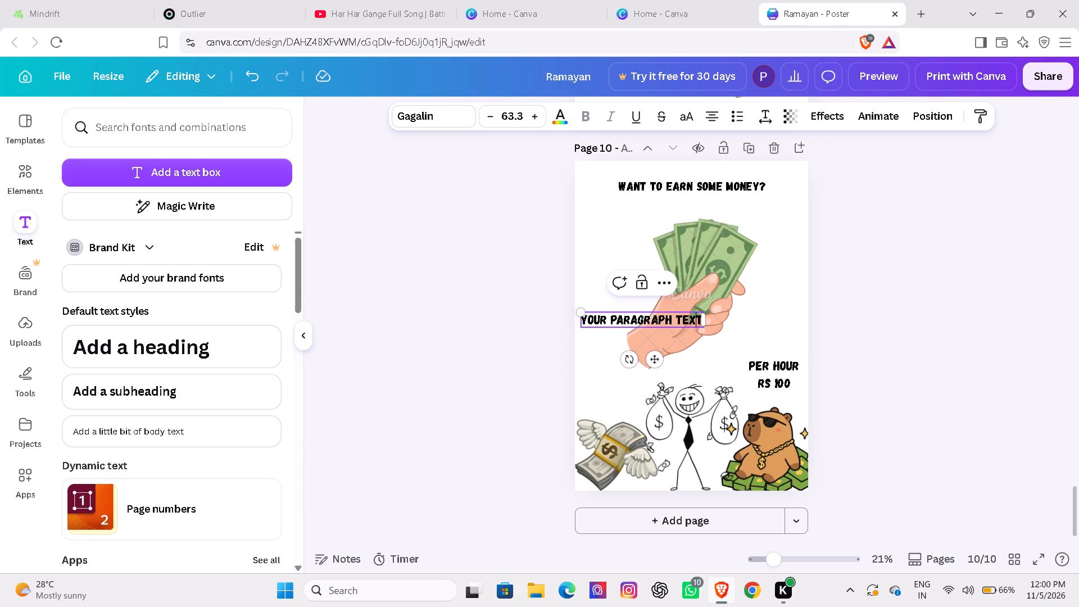
key(Right)
key(BackSpace)
key(BackSpace)
key(BackSpace)
key(BackSpace)
key(BackSpace)
key(BackSpace)
key(BackSpace)
key(BackSpace)
key(BackSpace)
key(BackSpace)
key(BackSpace)
key(BackSpace)
key(BackSpace)
key(BackSpace)
key(BackSpace)
key(BackSpace)
key(BackSpace)
key(BackSpace)
key(BackSpace)
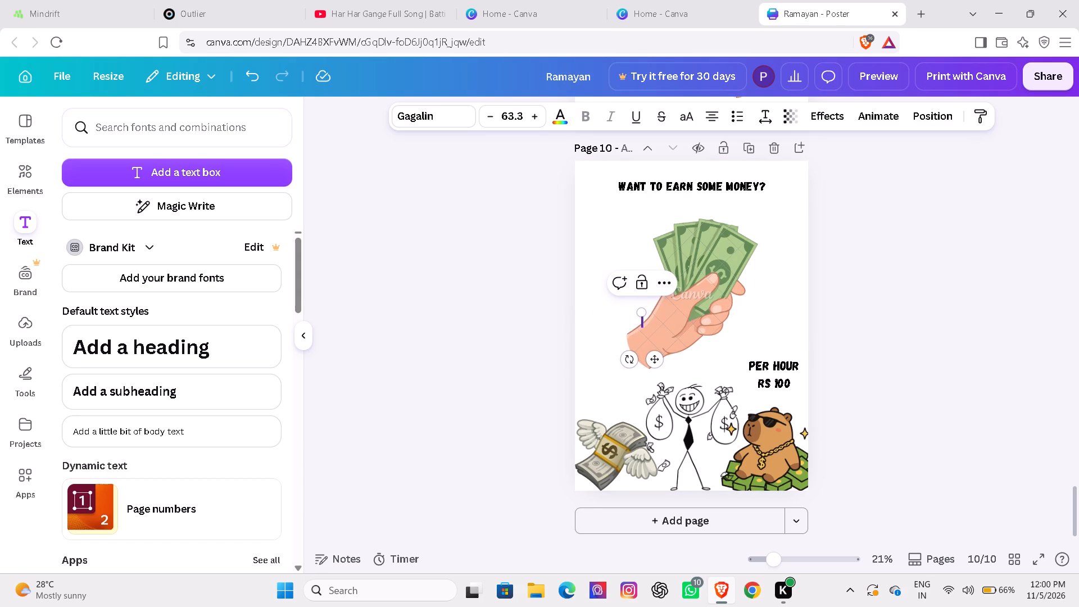
text(re)
text(quit)
key(BackSpace)
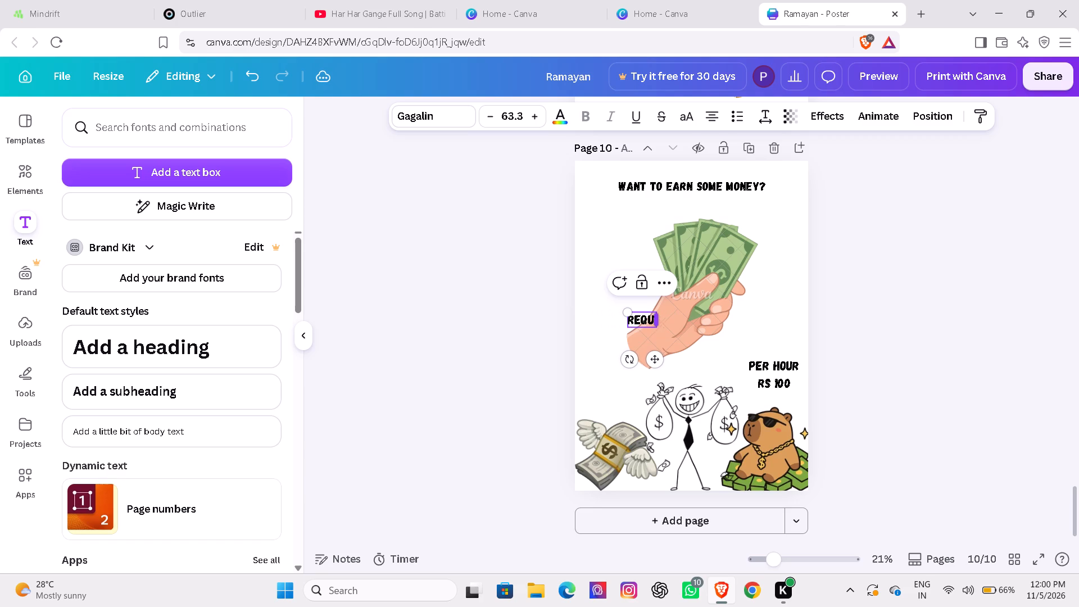
text(re)
text(mt)
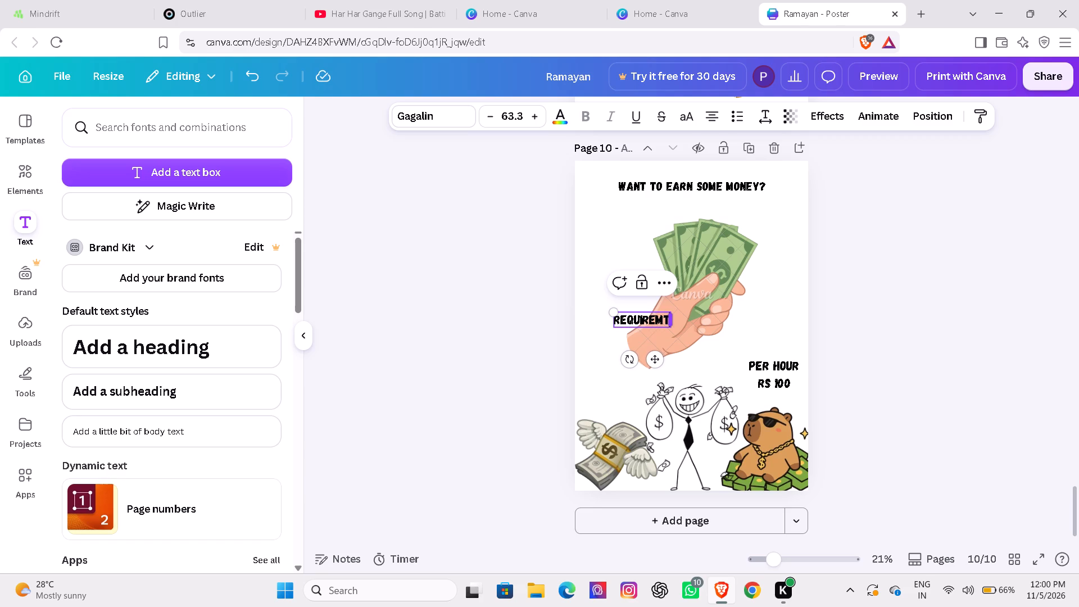
key(BackSpace)
key(e)
text(nts)
Add a second line reading "laptop and stable internet" beneath "requirements" in the same text box.
key(Return)
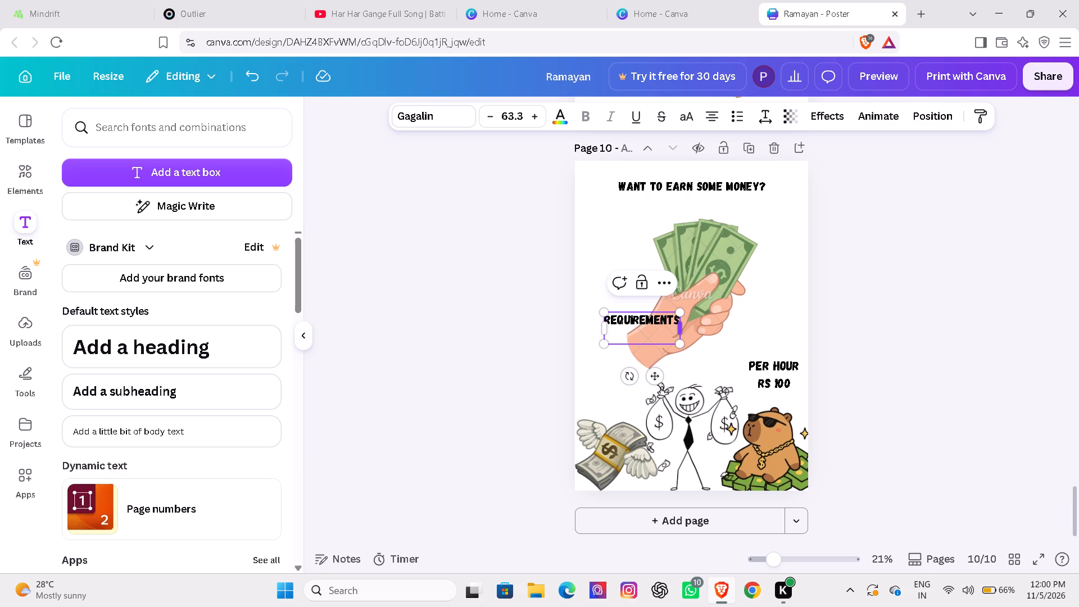
text(laptop)
key(space)
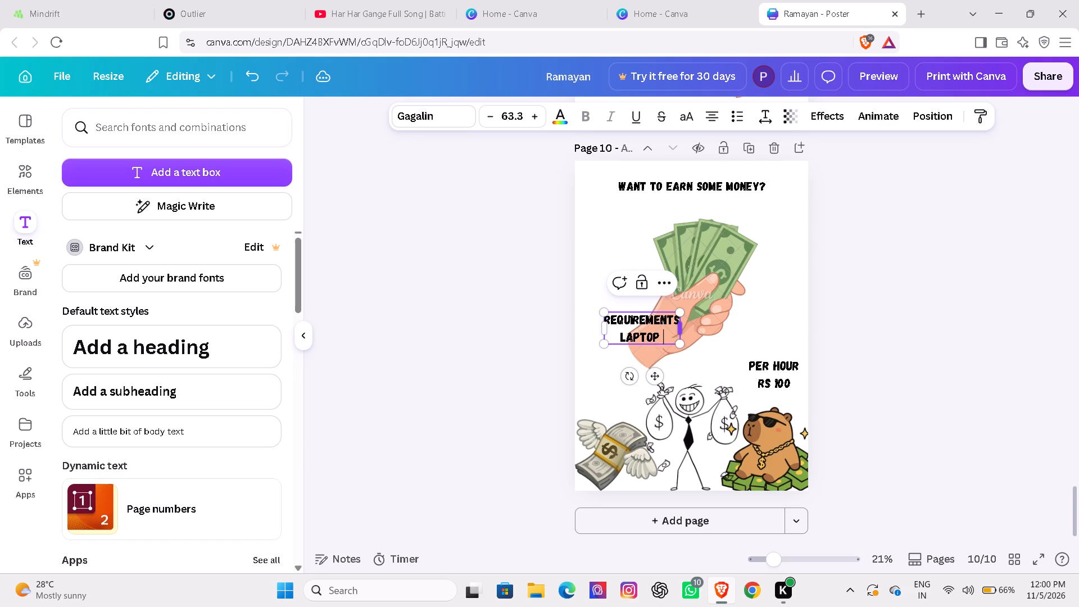
text(and)
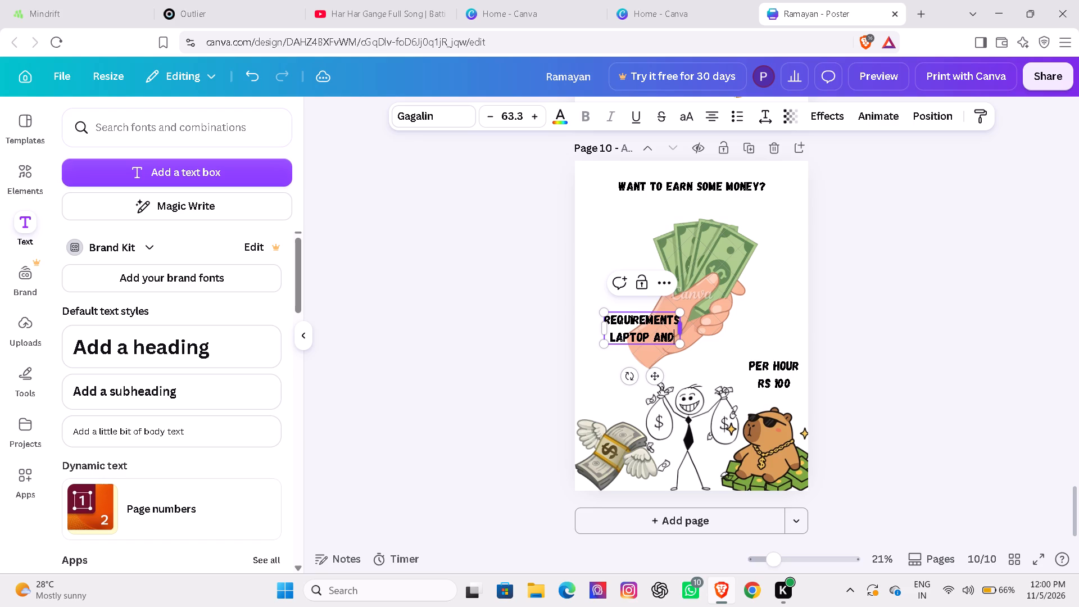
key(space)
text(stabl)
text(e)
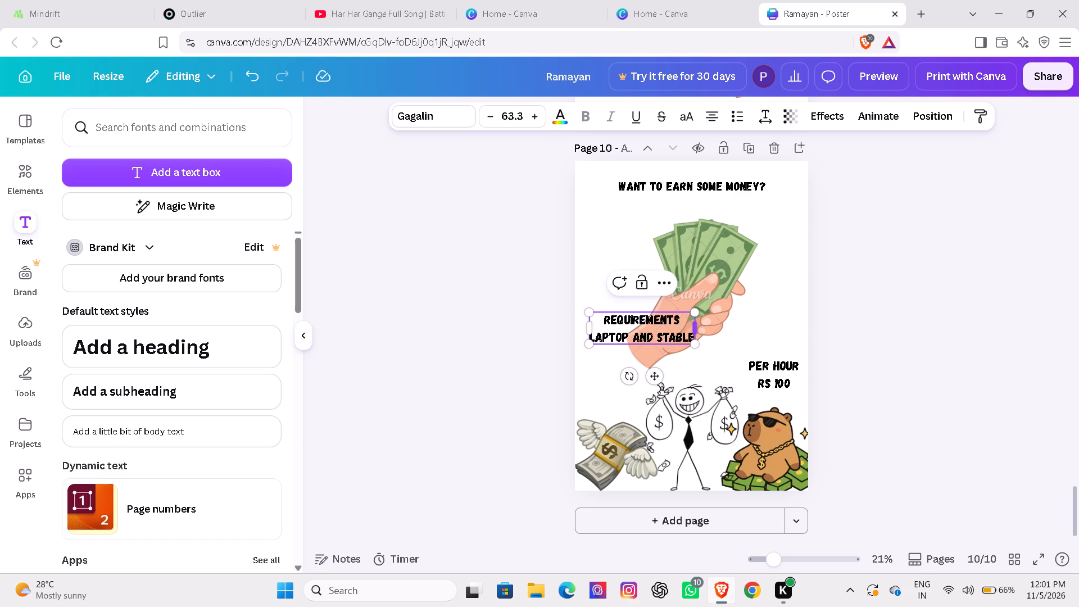
key(space)
text(inter)
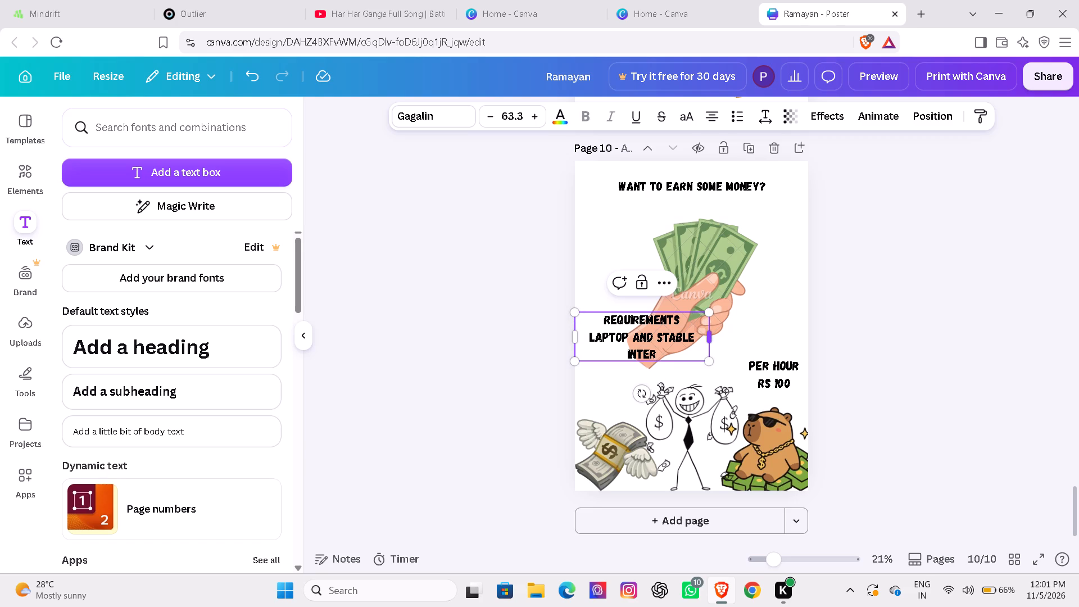
key(n)
text(et)
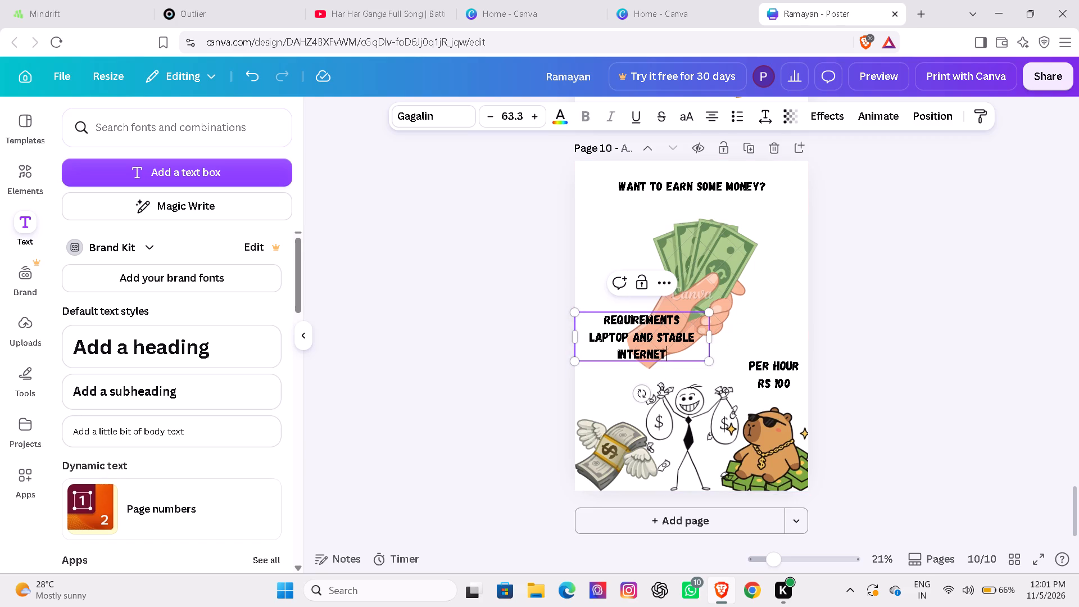
Move the requirements text above "per hour rs 100" near the page's right edge and shrink it to about size 52.
drag(674, 338, 659, 358)
click(761, 306)
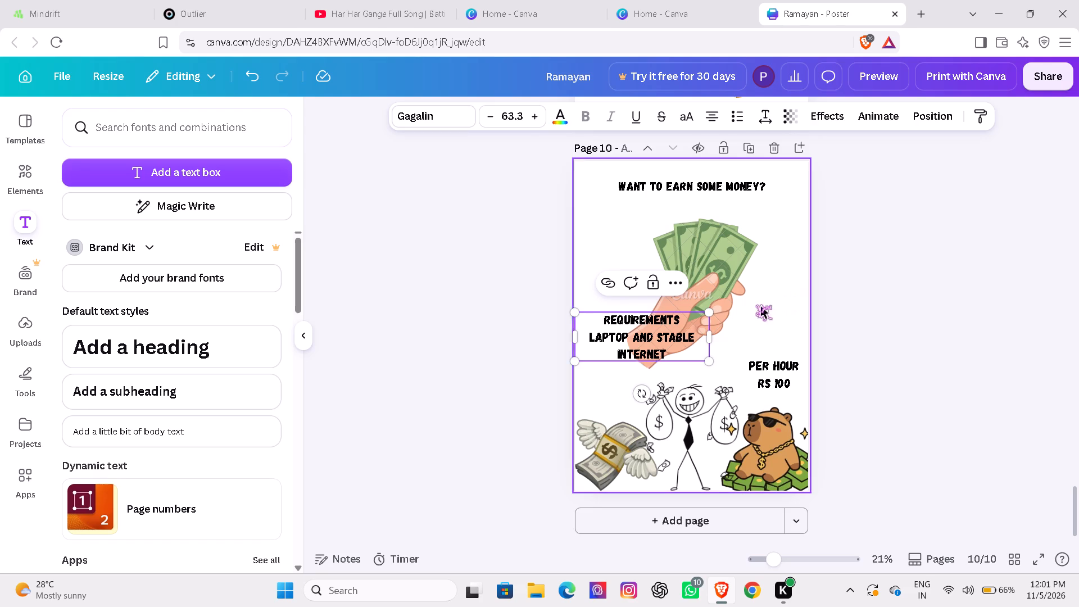
drag(668, 334, 772, 319)
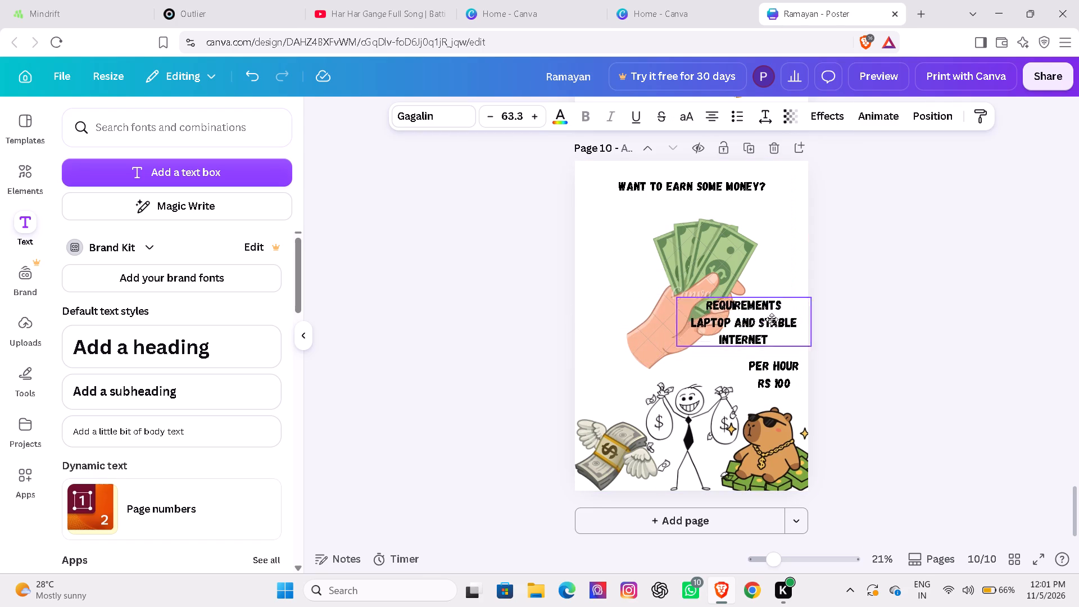
drag(772, 319, 772, 317)
drag(681, 288, 704, 309)
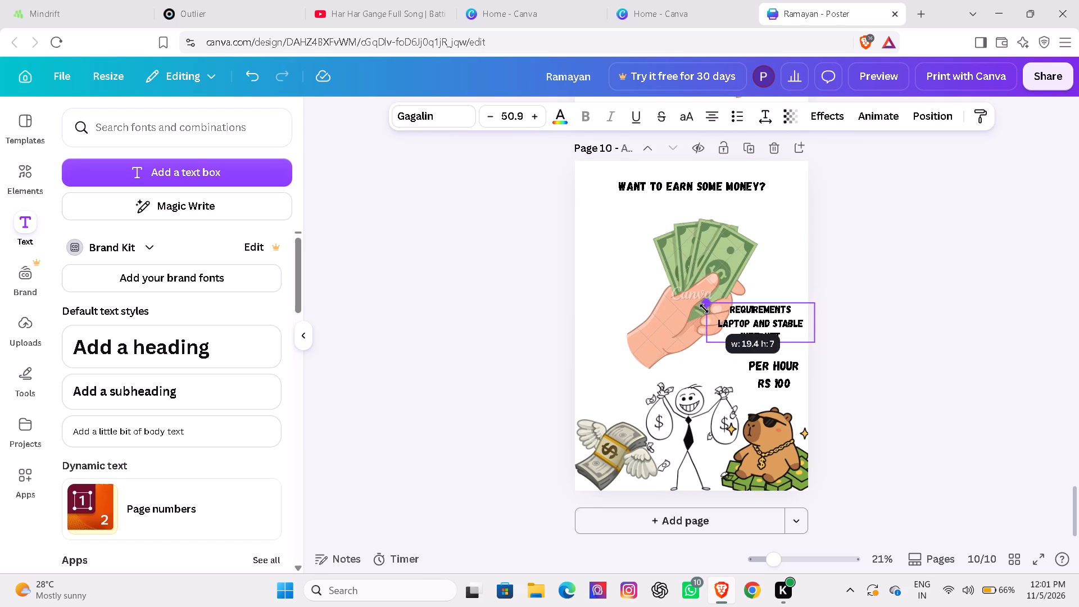
drag(704, 309, 704, 303)
click(747, 314)
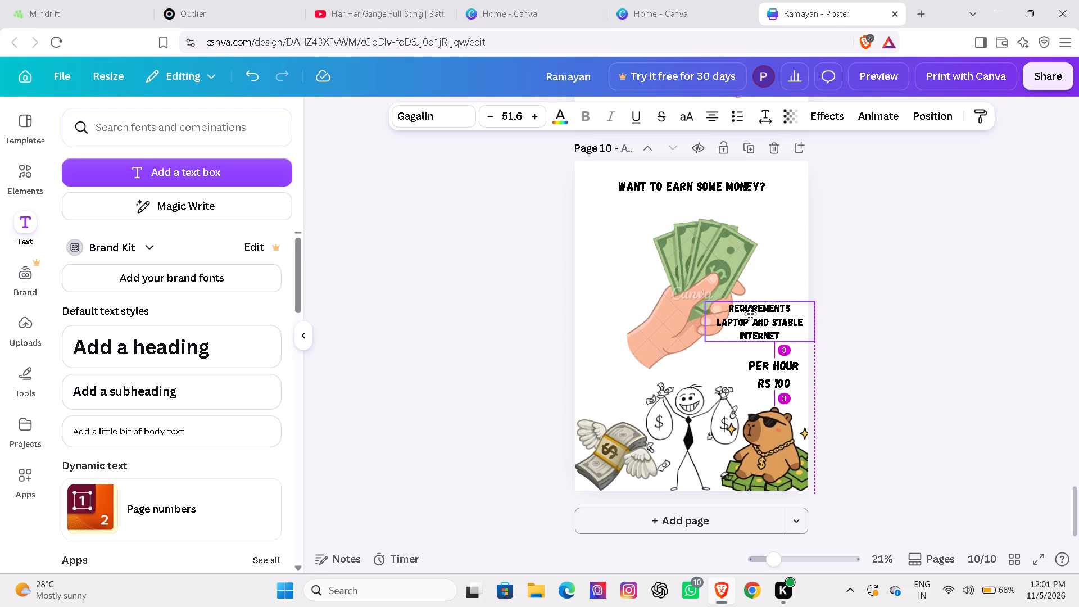
Move the hand-with-cash graphic slightly up, keeping it centred between the headline and the stick figure.
click(668, 321)
click(668, 321)
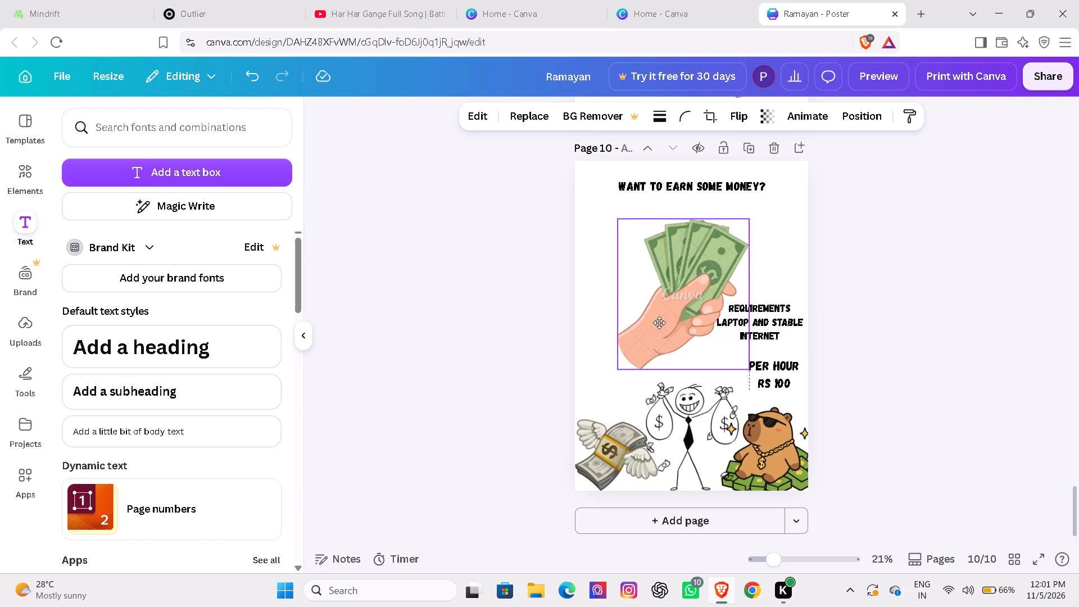
click(682, 322)
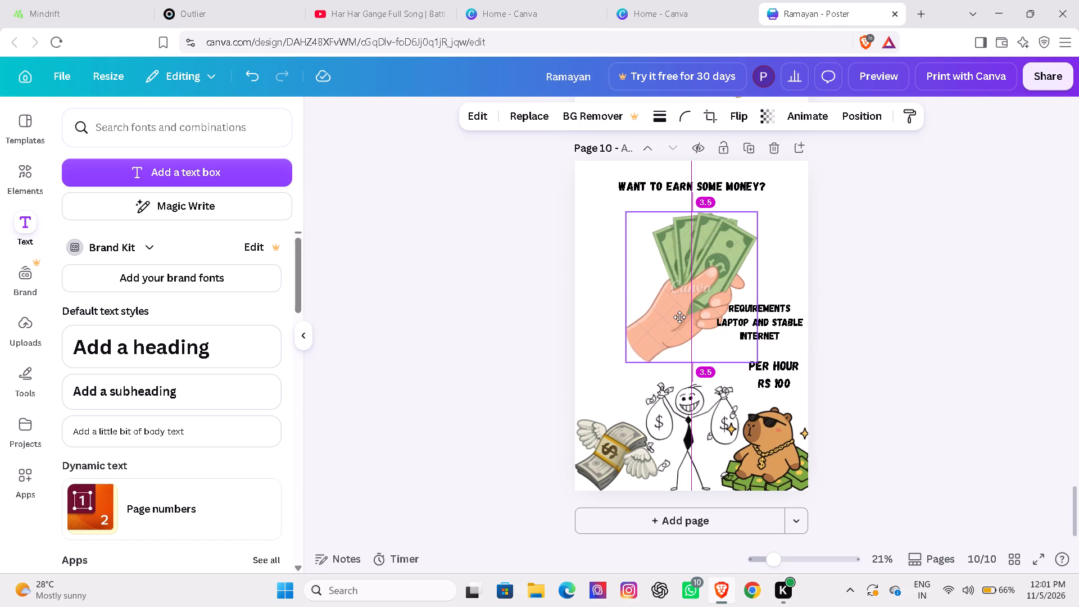
click(904, 245)
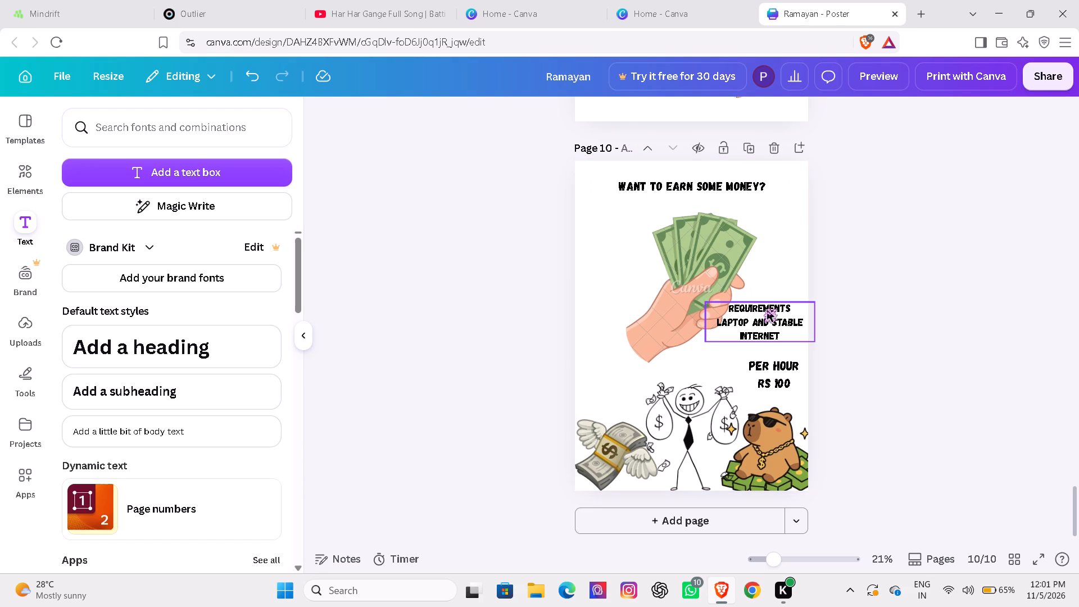
Move the requirements text slightly down, closer to the "per hour rs 100" text.
click(767, 312)
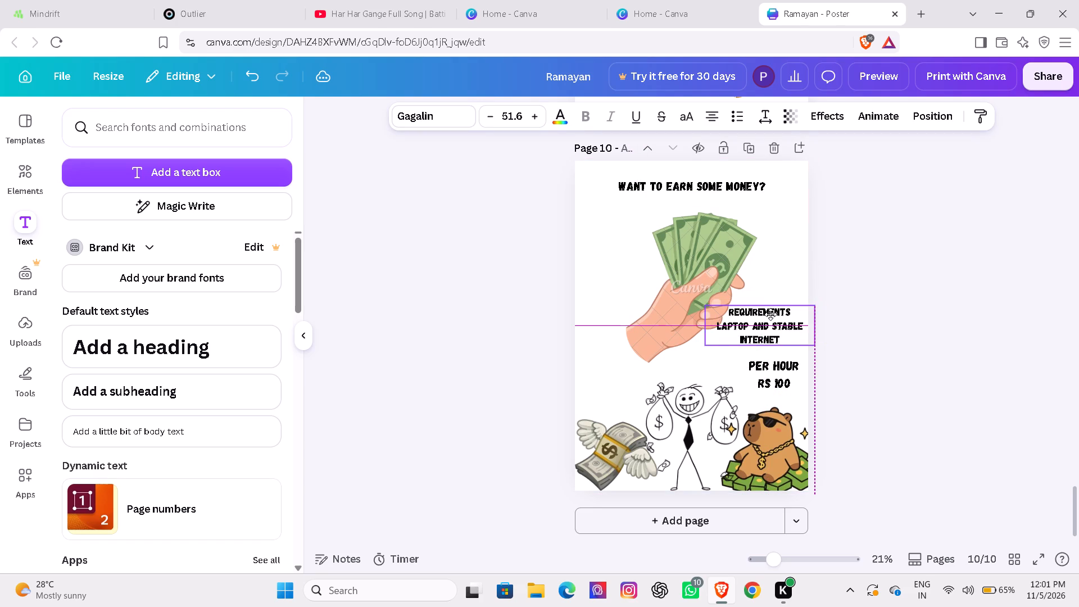
click(838, 274)
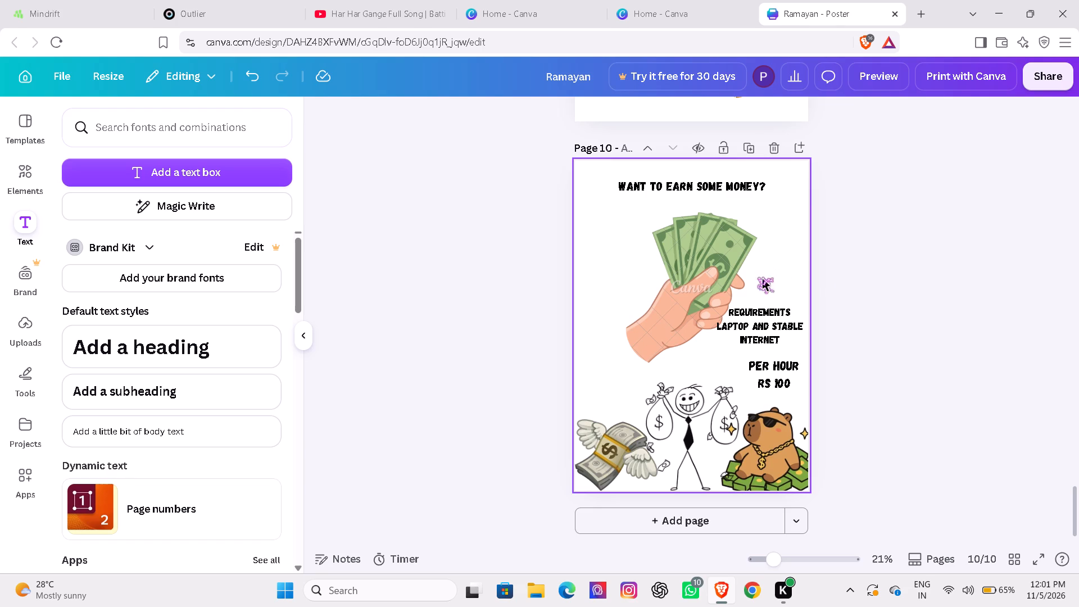
Add another text box over the hand graphic and enlarge its text to about size 66.
click(192, 132)
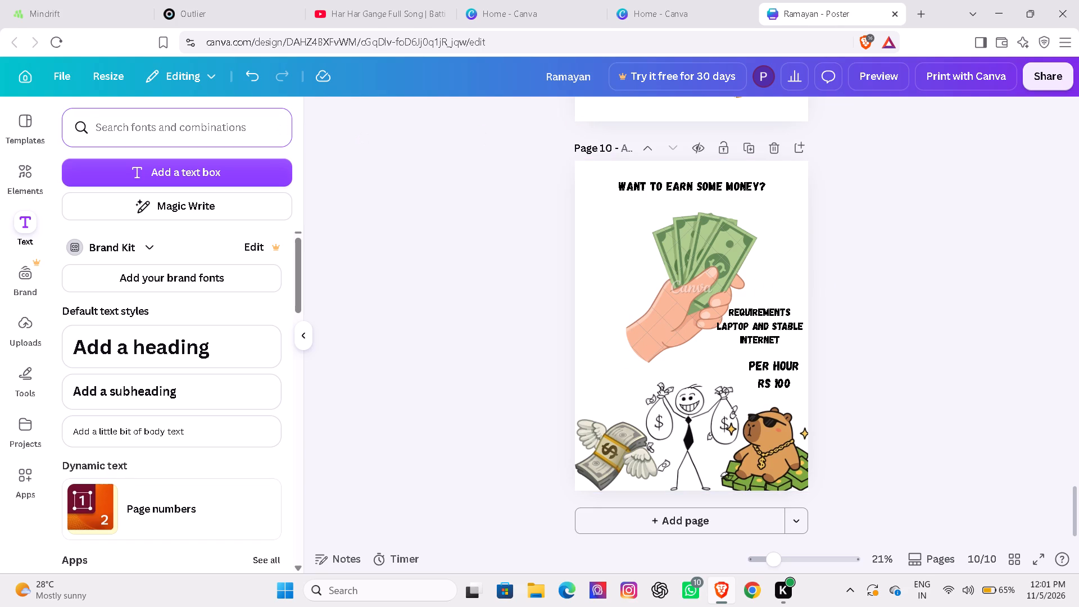
click(214, 161)
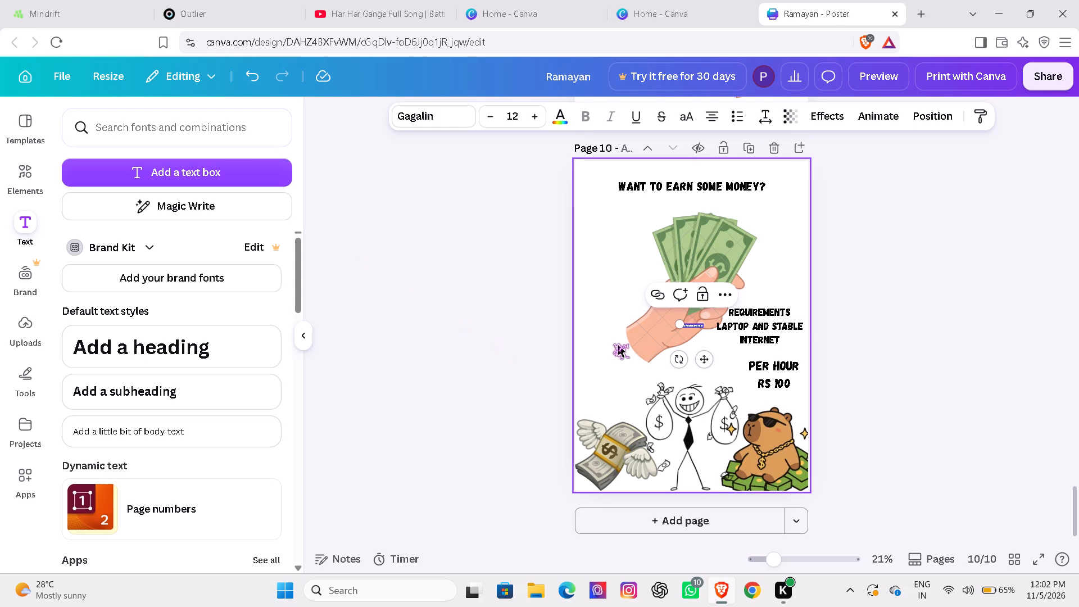
drag(683, 321, 646, 279)
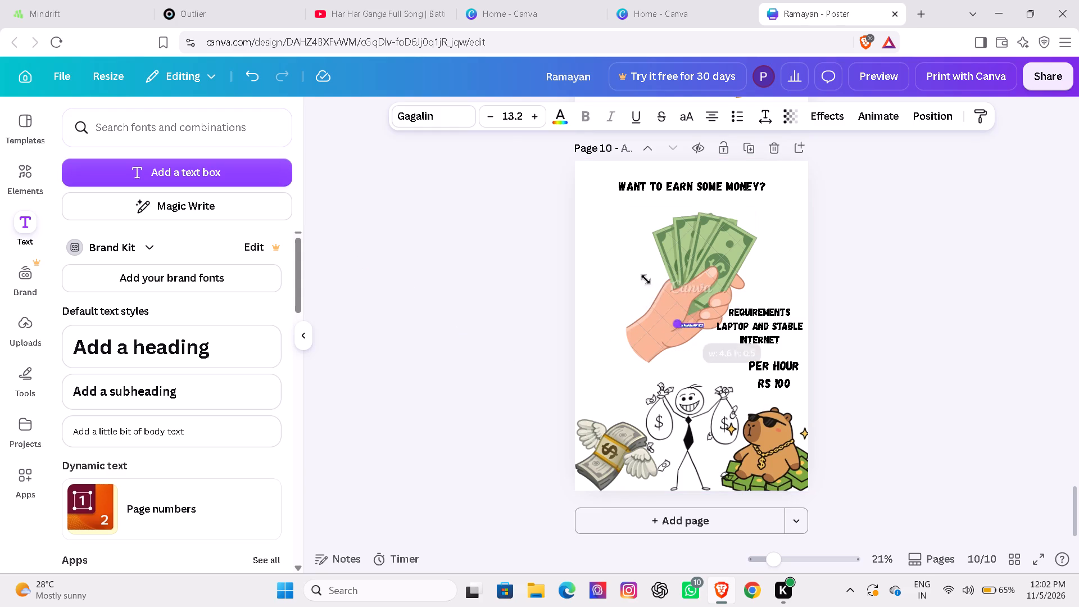
drag(646, 279, 586, 216)
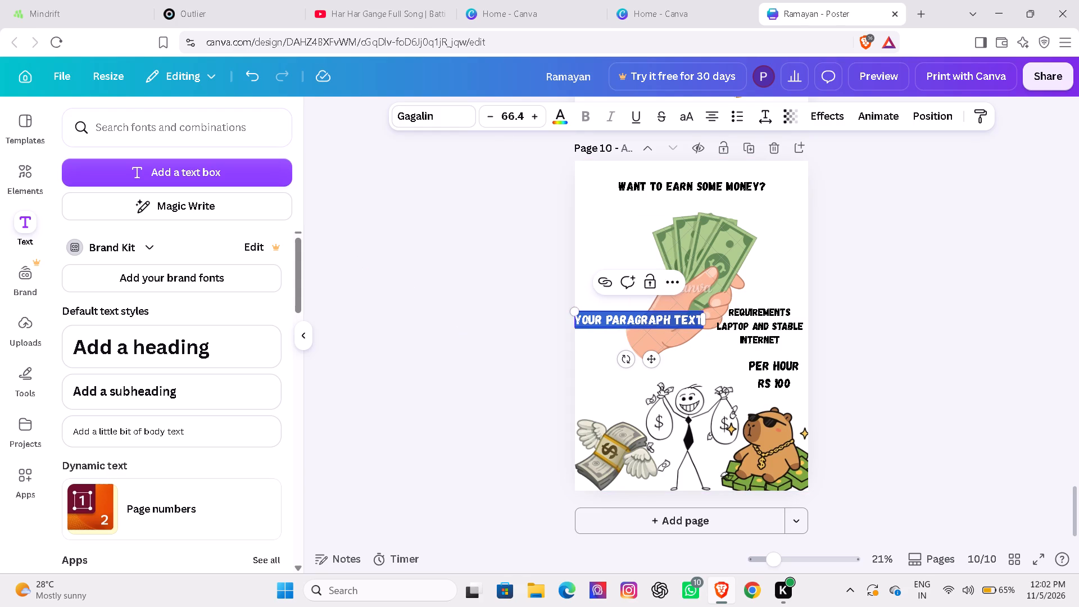
Clear the placeholder text from the new text box over the hand graphic.
click(696, 314)
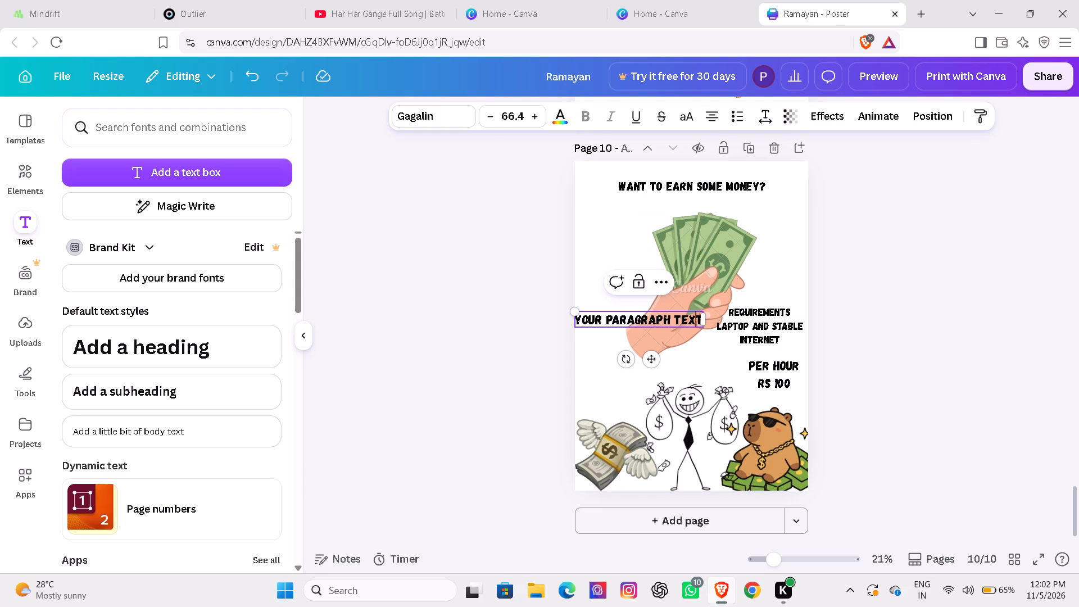
key(Right)
key(Right)
key(BackSpace)
key(BackSpace)
key(BackSpace)
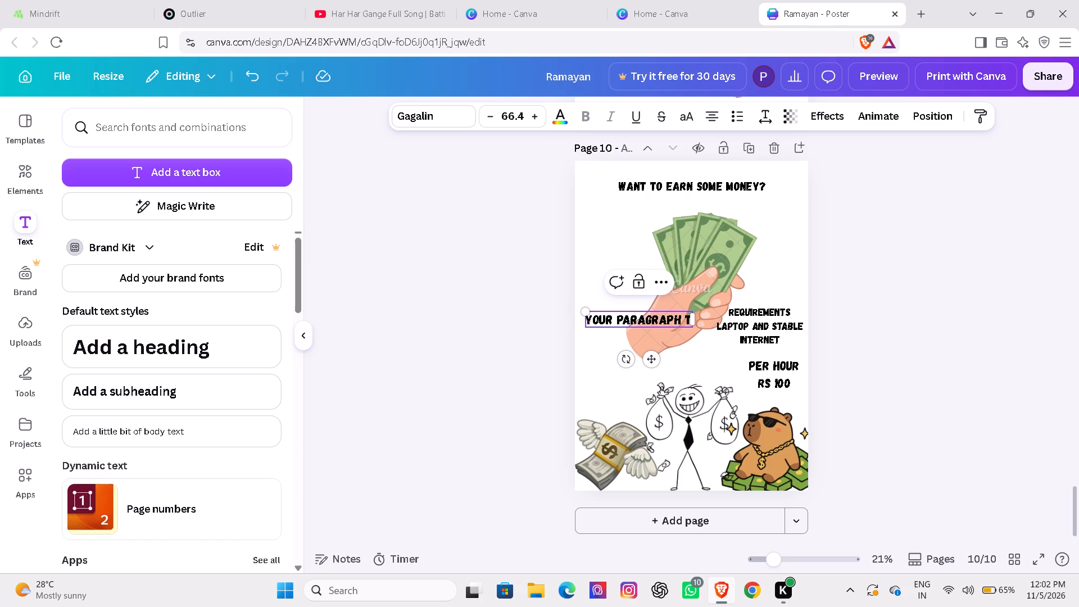
key(BackSpace)
key(BackSpace)
key(BackSpace)
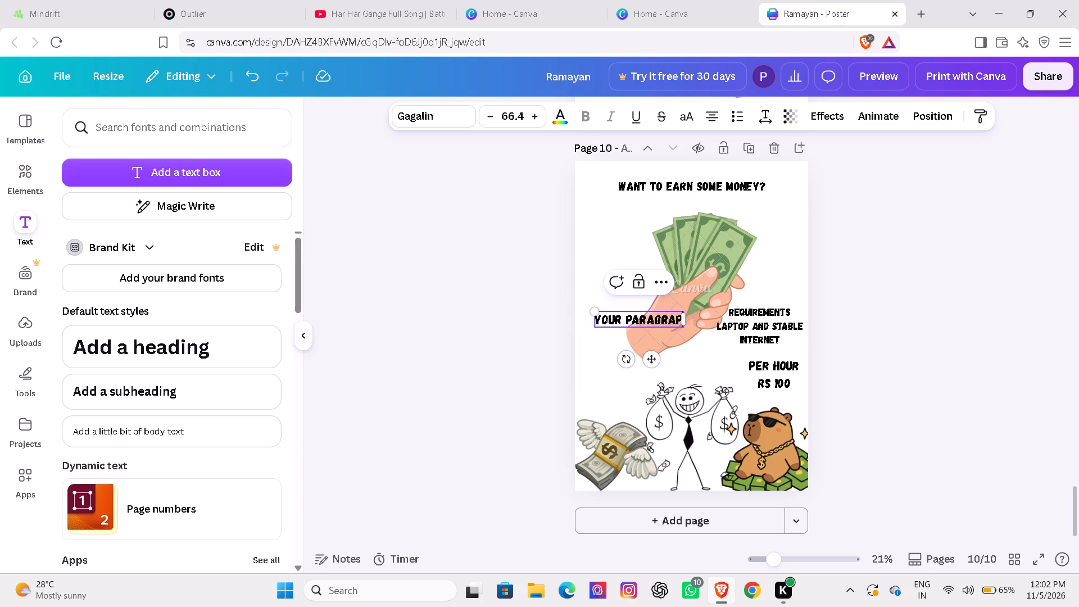
key(BackSpace)
key(BackSpace)
key(BackSpace)
key(BackSpace)
key(BackSpace)
key(BackSpace)
key(BackSpace)
key(BackSpace)
key(BackSpace)
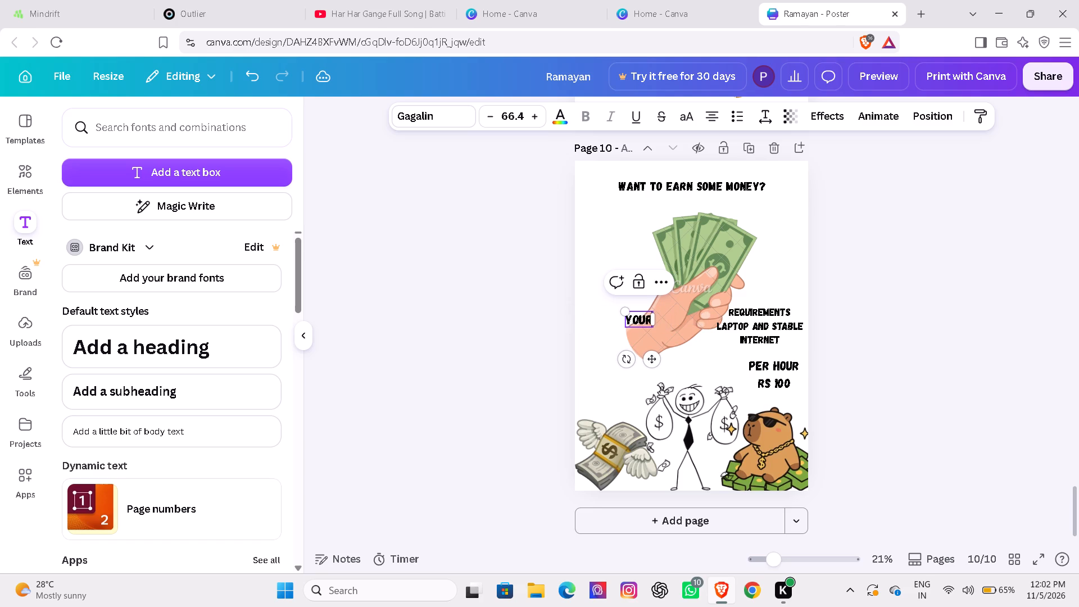
key(BackSpace)
key(BackSpace)
key(BackSpace)
key(BackSpace)
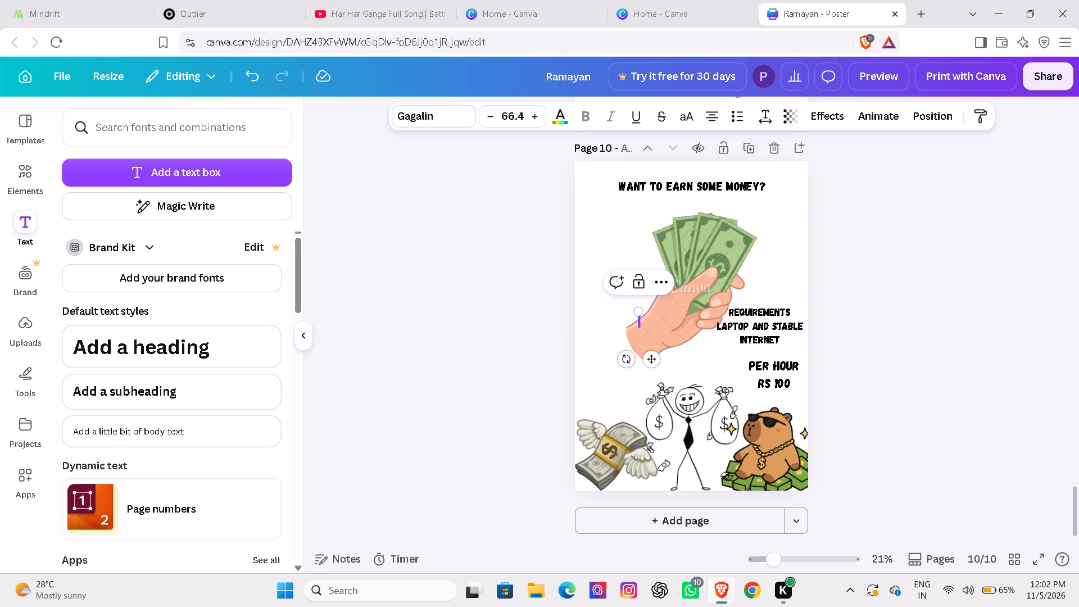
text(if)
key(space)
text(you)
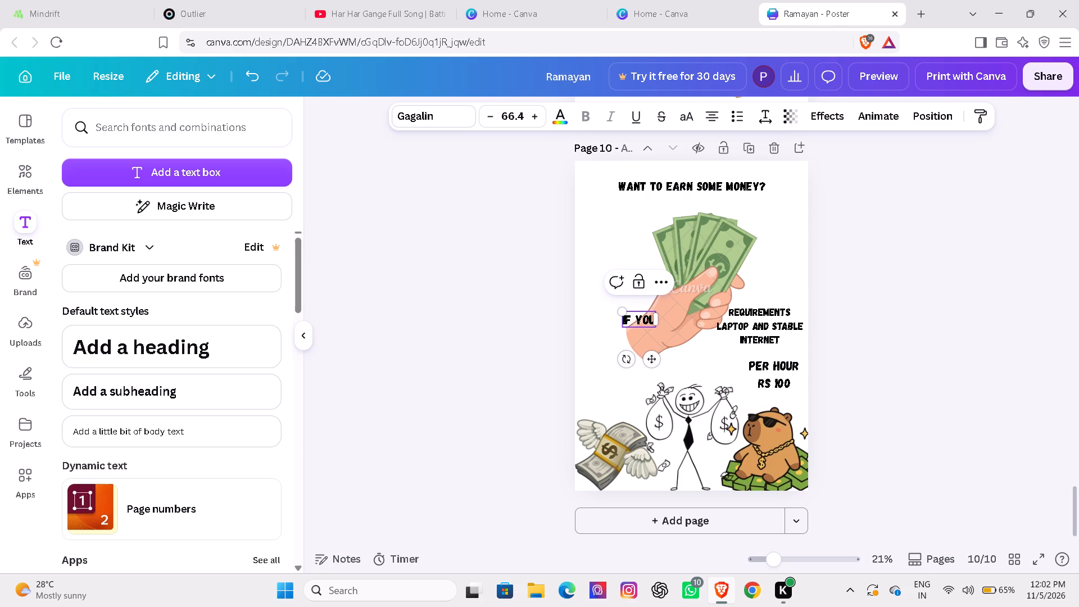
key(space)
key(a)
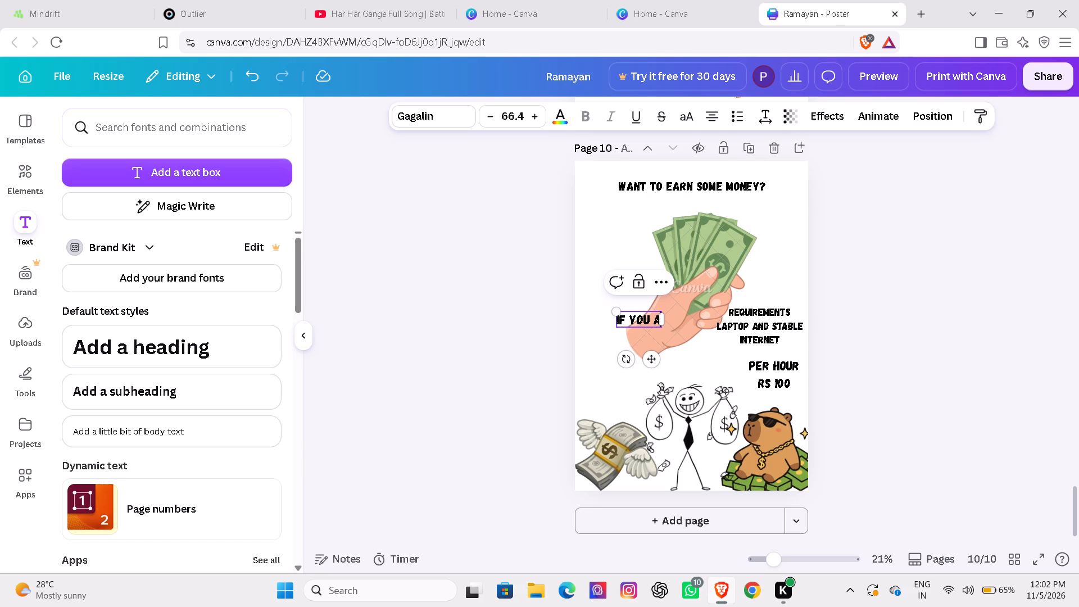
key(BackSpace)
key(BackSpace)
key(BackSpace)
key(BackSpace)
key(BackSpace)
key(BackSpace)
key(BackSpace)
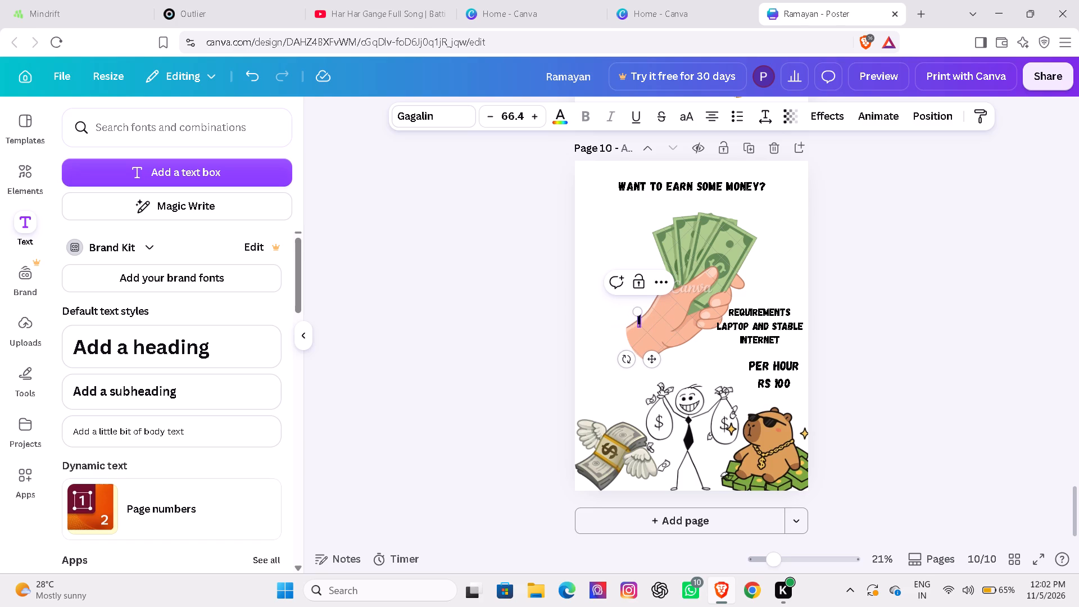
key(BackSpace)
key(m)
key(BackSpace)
Enter "no degree or qualification" in the emptied text box over the hand graphic.
text(no degree)
key(space)
text(or qualification)
key(space)
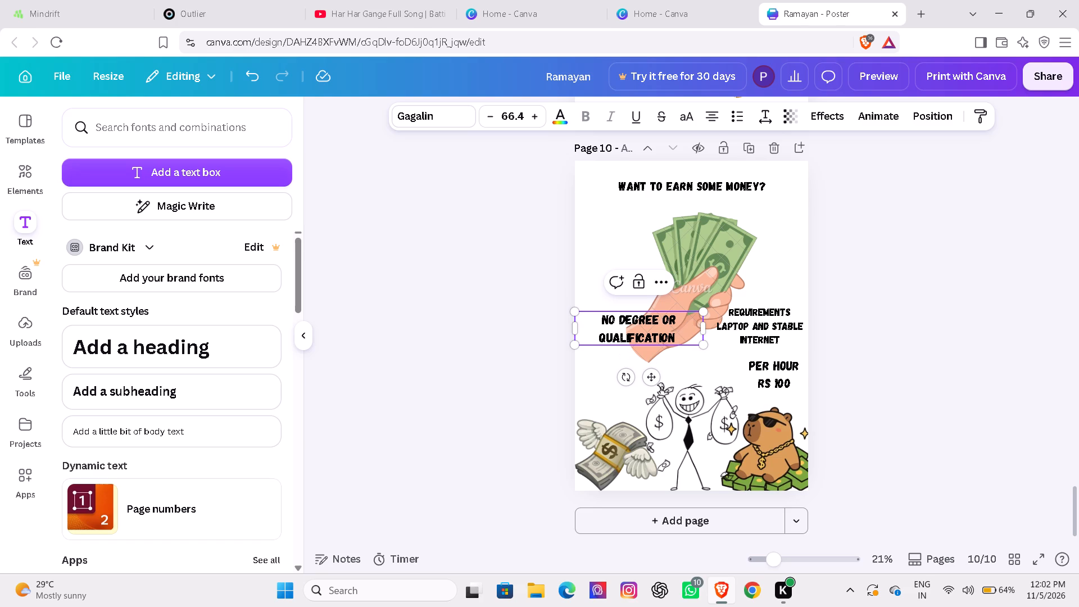
key(space)
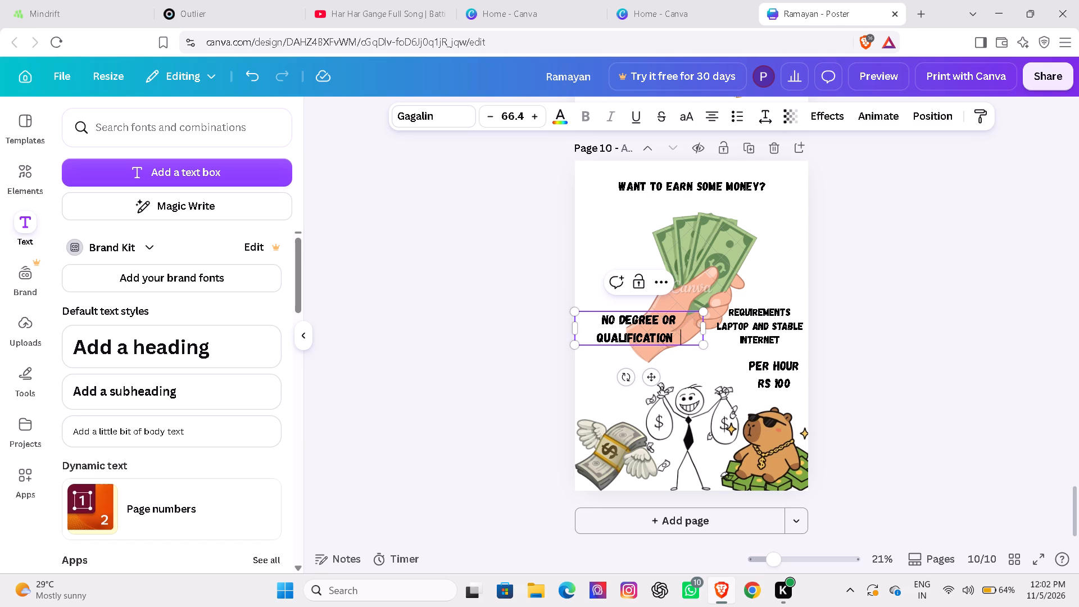
key(BackSpace)
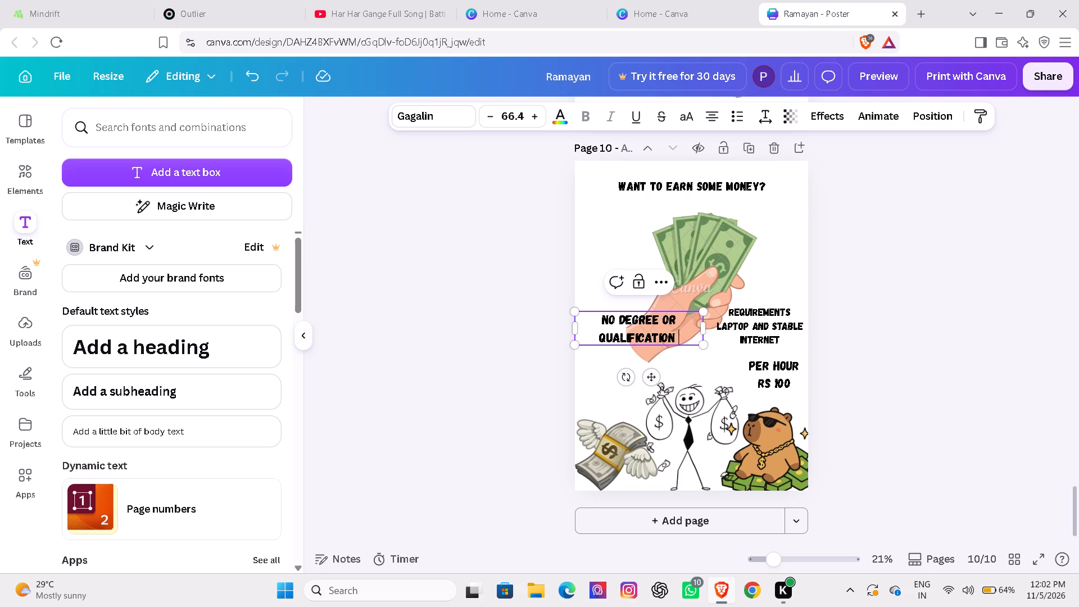
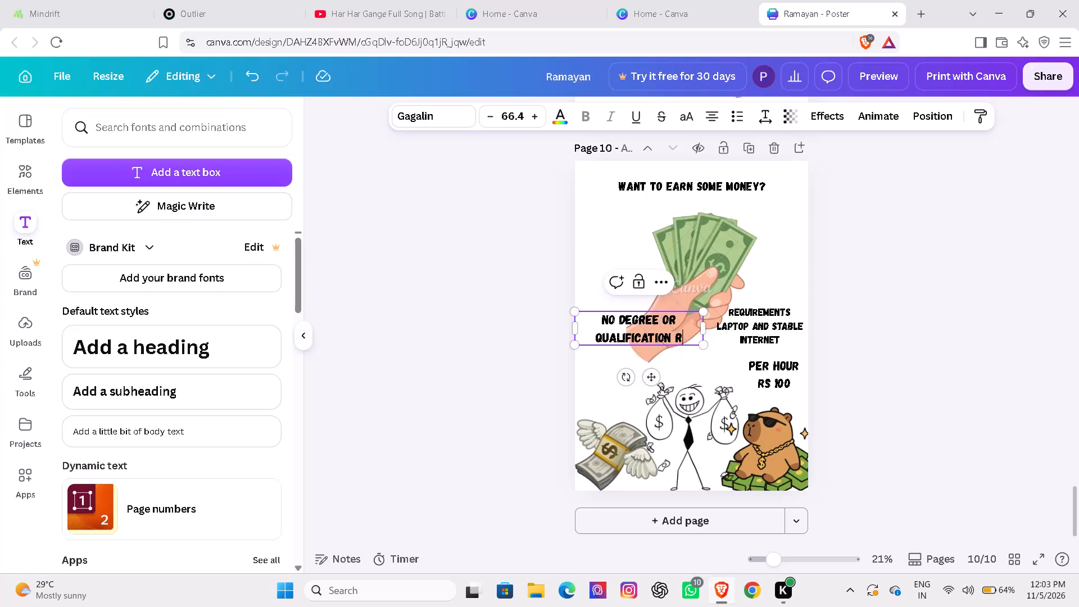
Complete the no-degree note over the hand graphic by adding "required" after "qualification".
key(BackSpace)
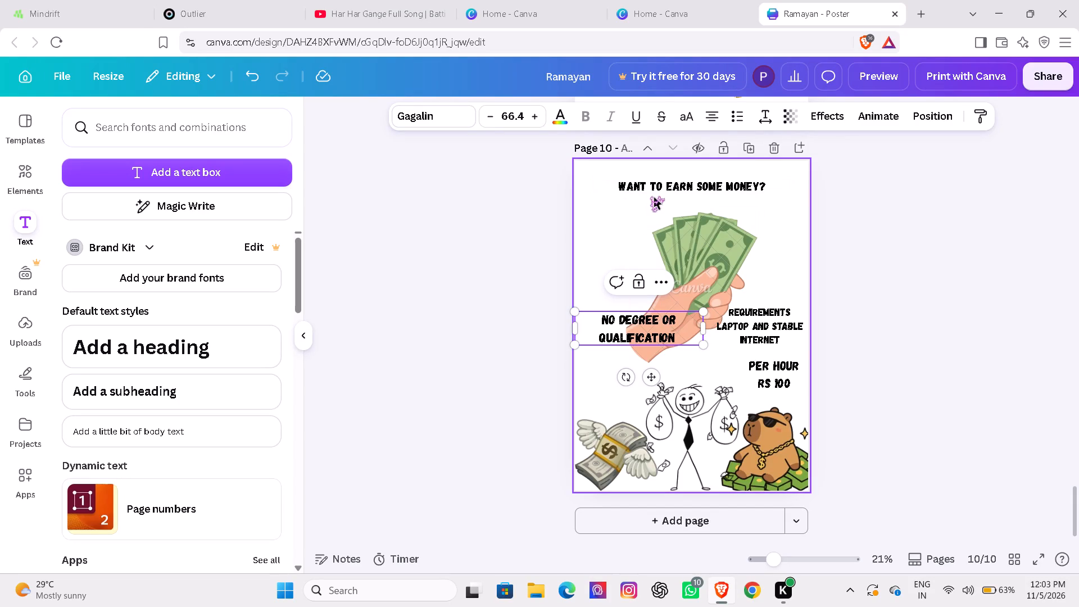
text(require)
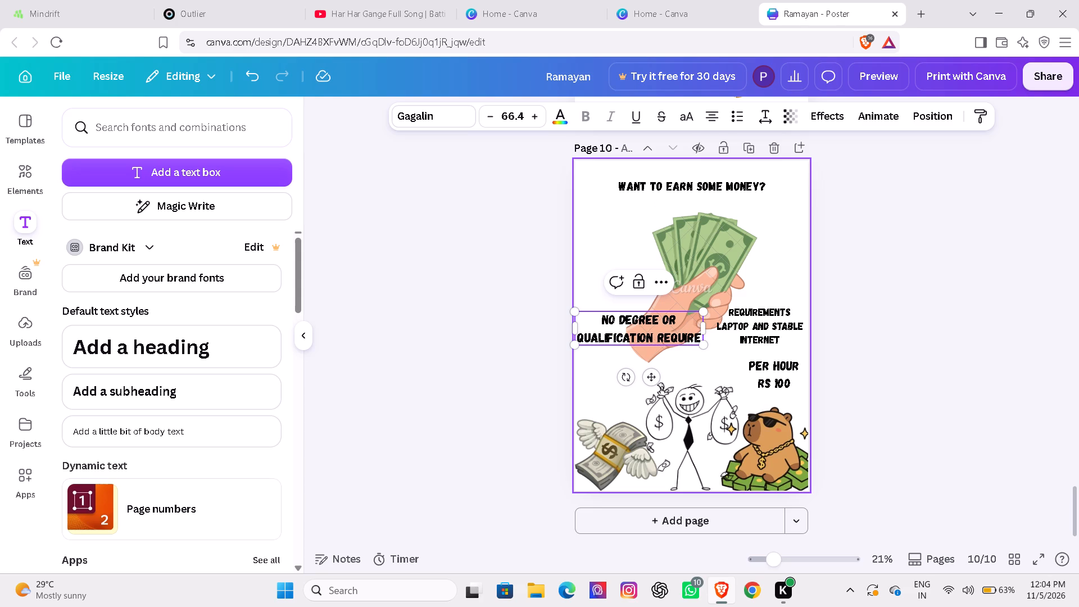
key(d)
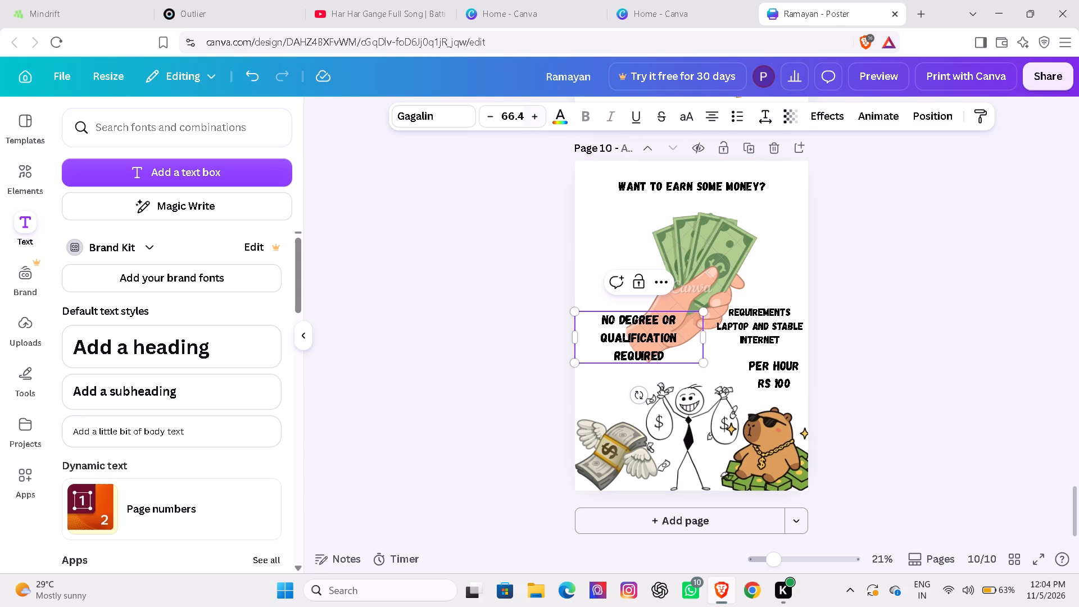
Reduce the no-degree note's font size to 64.4.
click(490, 114)
click(490, 114)
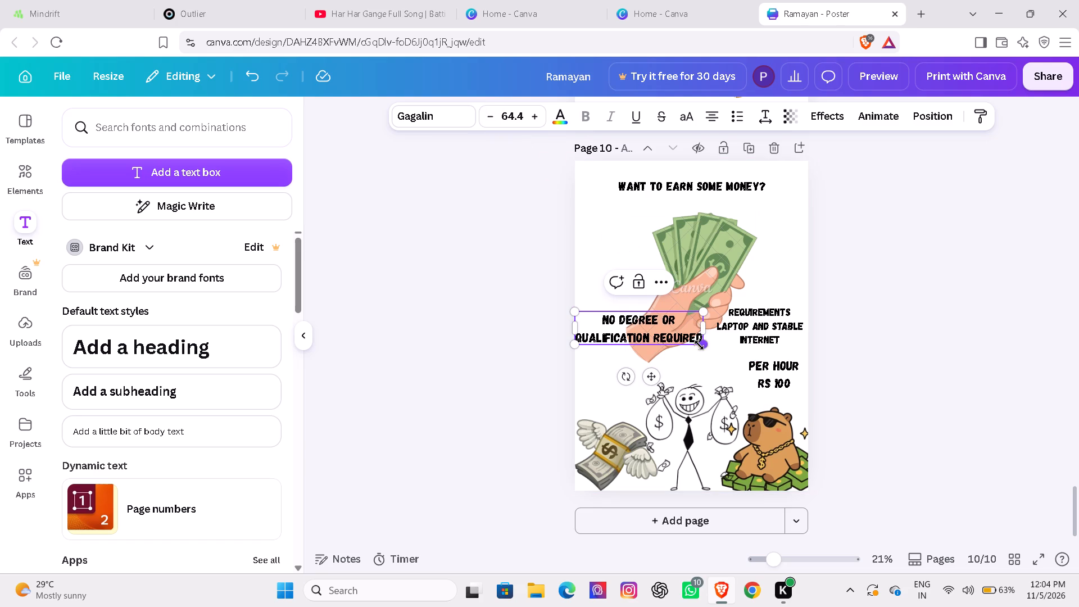
Add "if you are interested contact us" on a new line below the "no degree or qualification required" text.
key(Return)
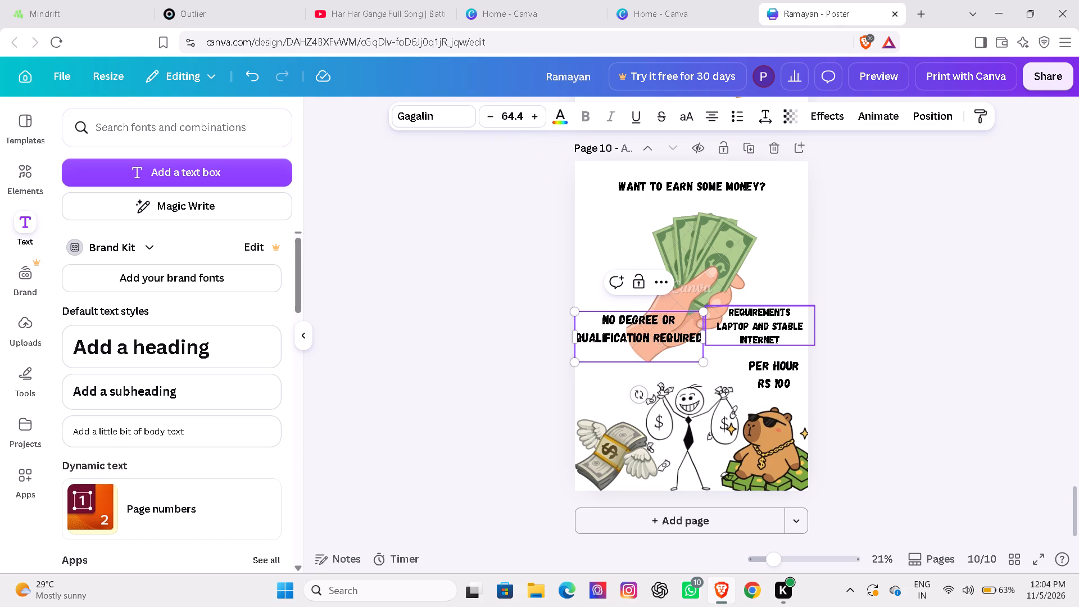
text(if)
key(space)
text(yo)
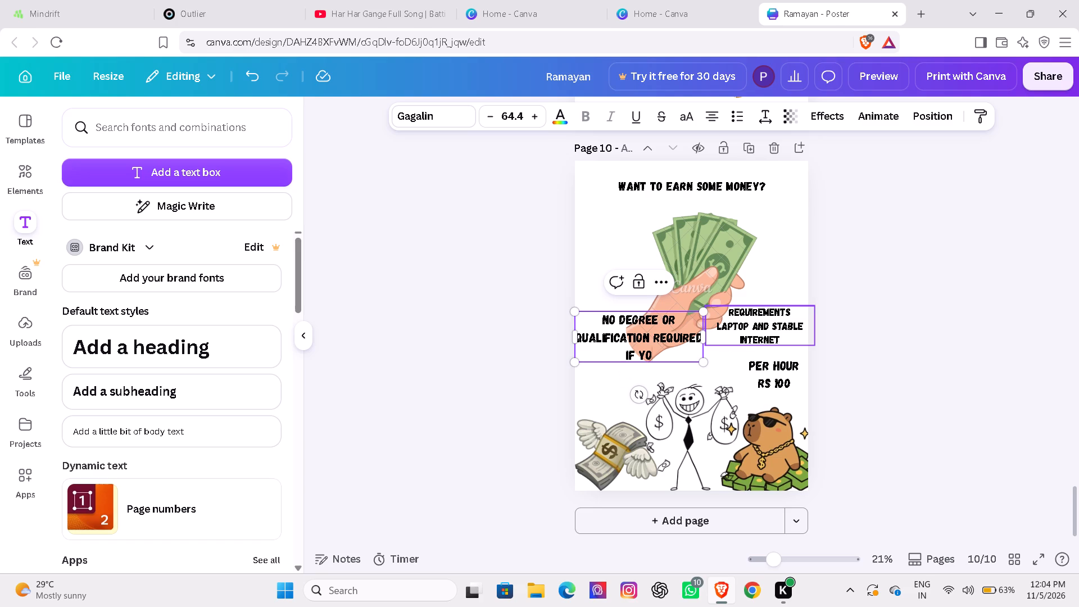
text(u are)
key(space)
text(in)
text(teres)
text(ted)
key(space)
text(co)
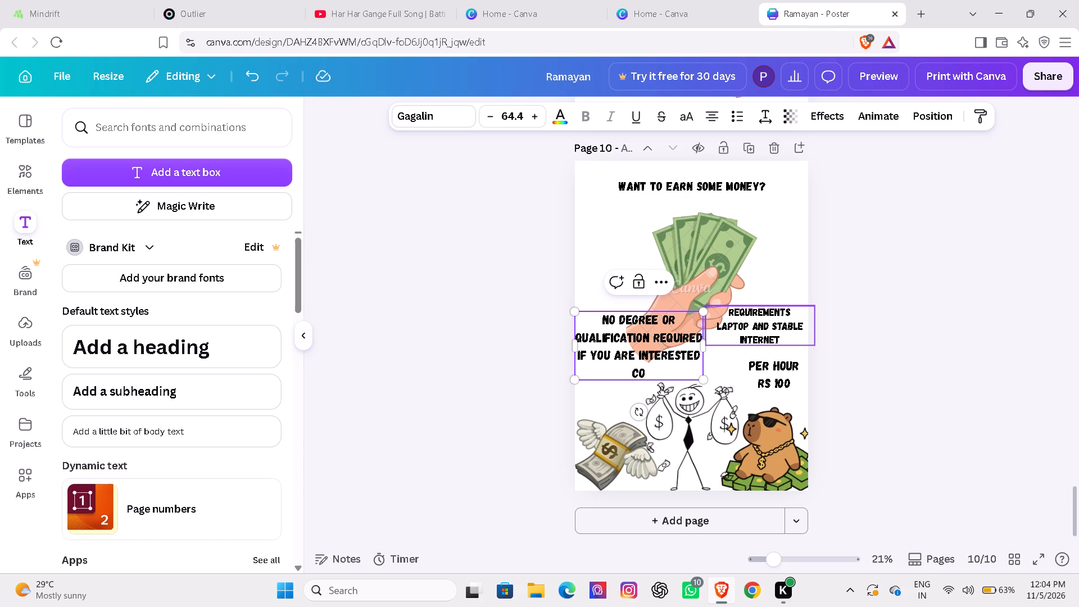
text(nt)
text(act us)
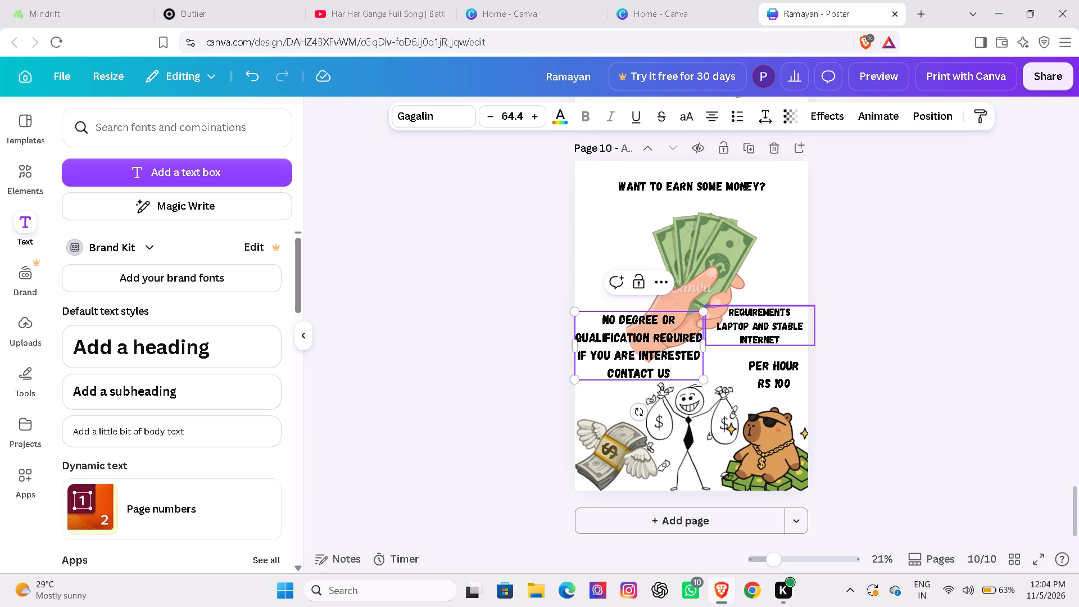
Move the no-degree and contact text block slightly up, against the page's left edge and clear of the stick figure, and deselect it.
drag(652, 339, 645, 306)
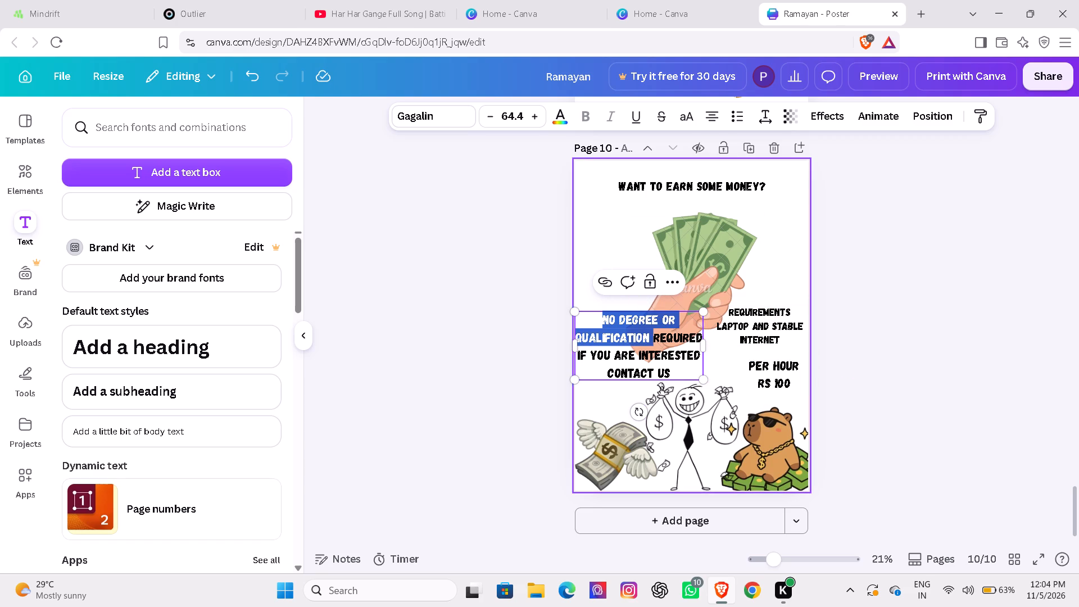
click(634, 376)
drag(634, 370, 619, 342)
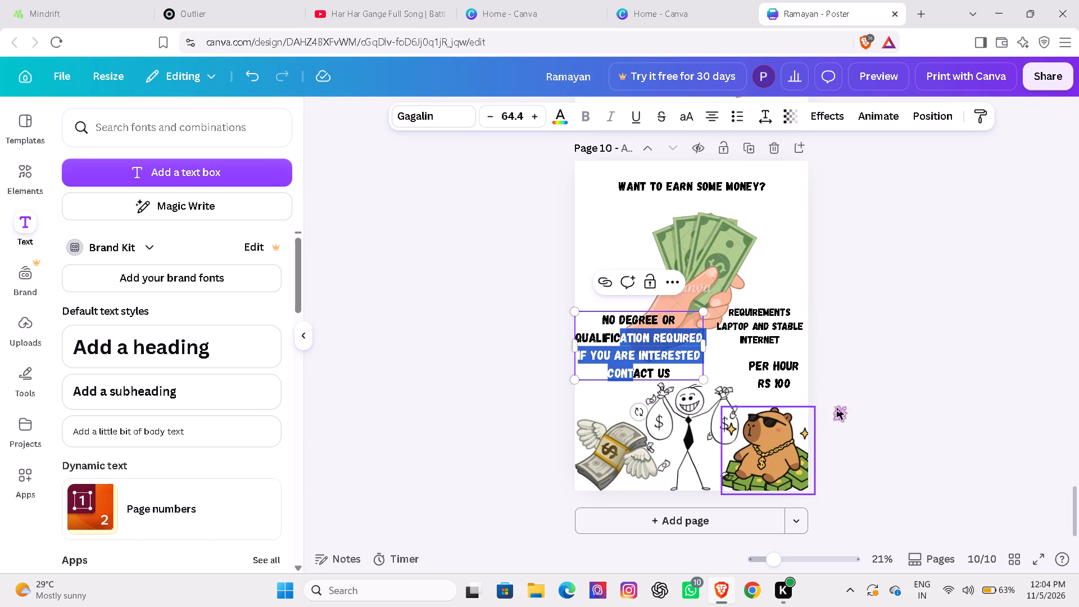
click(895, 398)
click(640, 360)
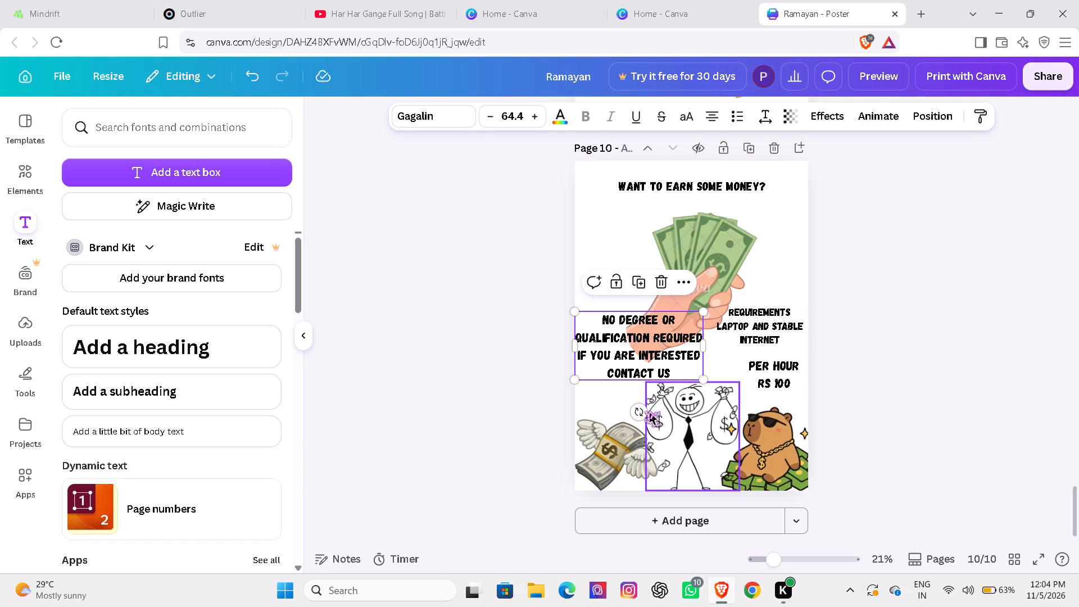
drag(619, 364, 632, 364)
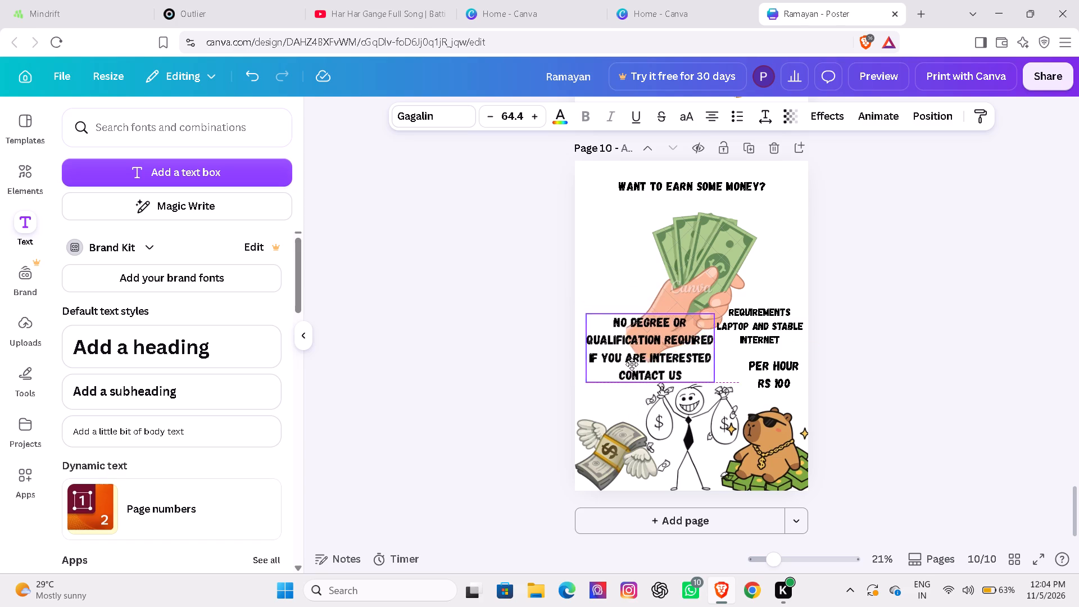
drag(632, 364, 615, 335)
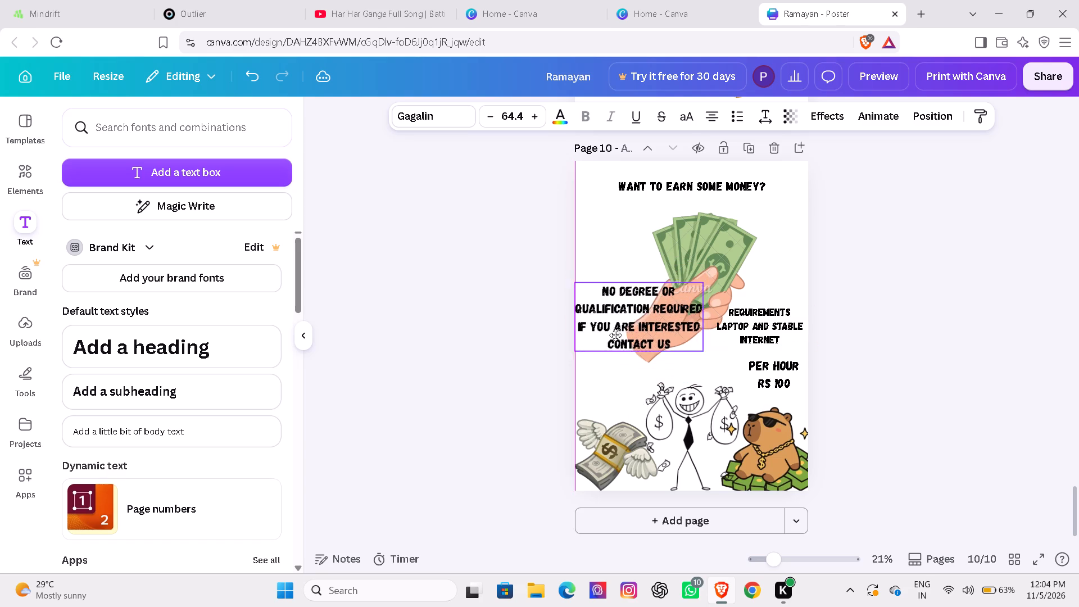
drag(615, 335, 618, 347)
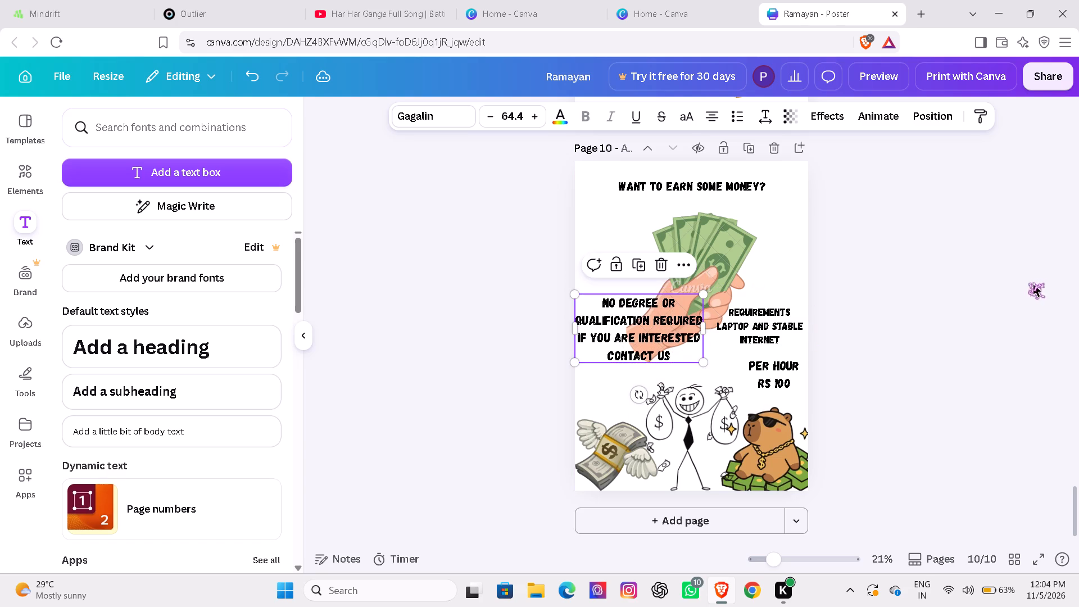
click(1008, 302)
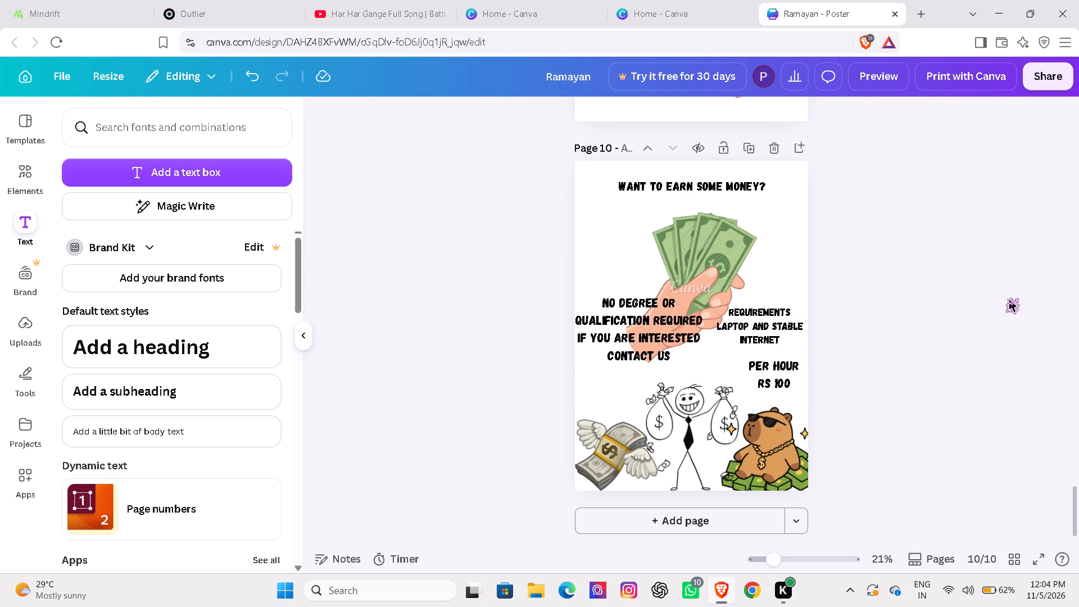
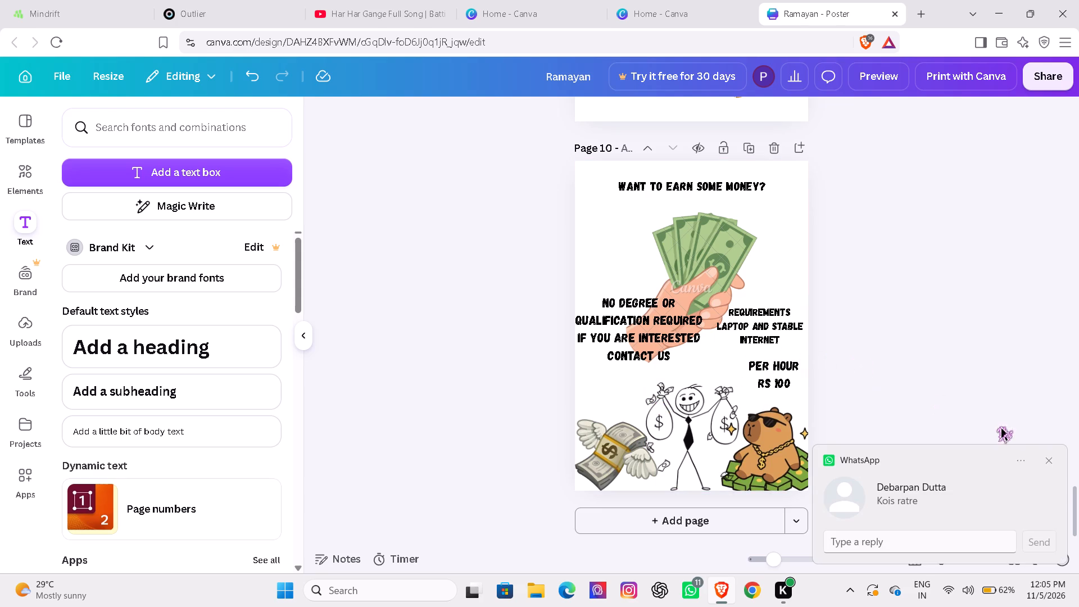
Dismiss the WhatsApp message notification covering the corner of the editor.
click(1045, 455)
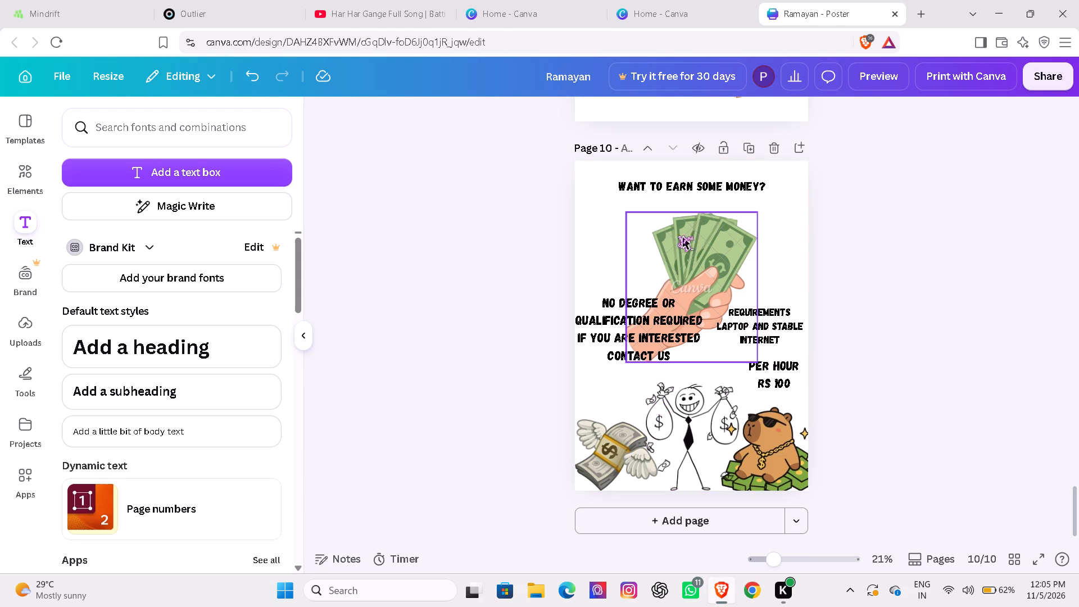
Select the heading, then the requirements text block about the laptop and stable internet on page 10.
click(632, 181)
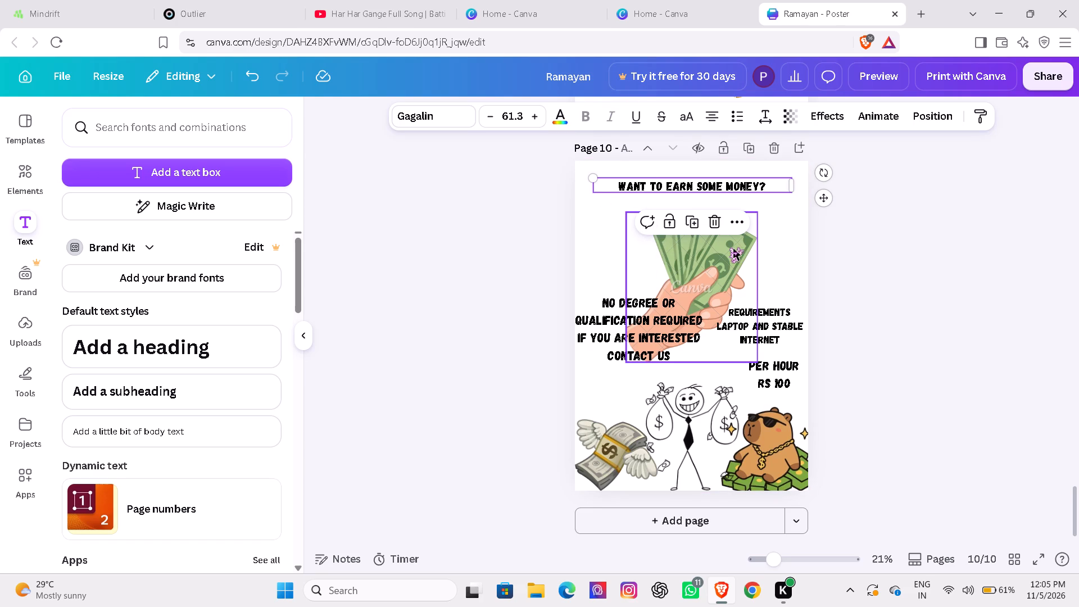
click(762, 307)
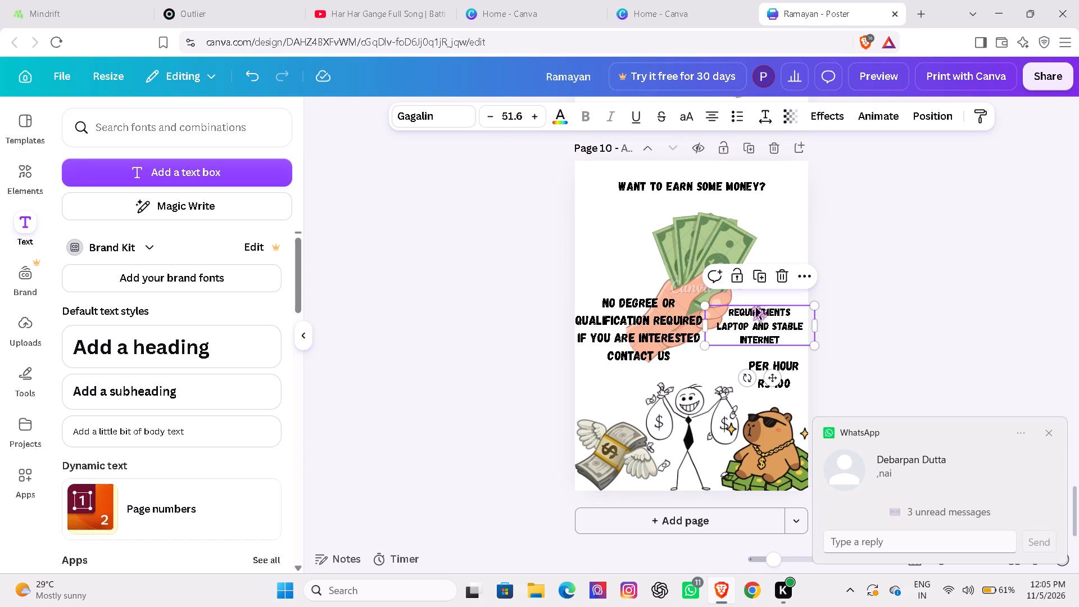
Underline the word "Requirements" in the requirements text block and deselect the block.
click(725, 308)
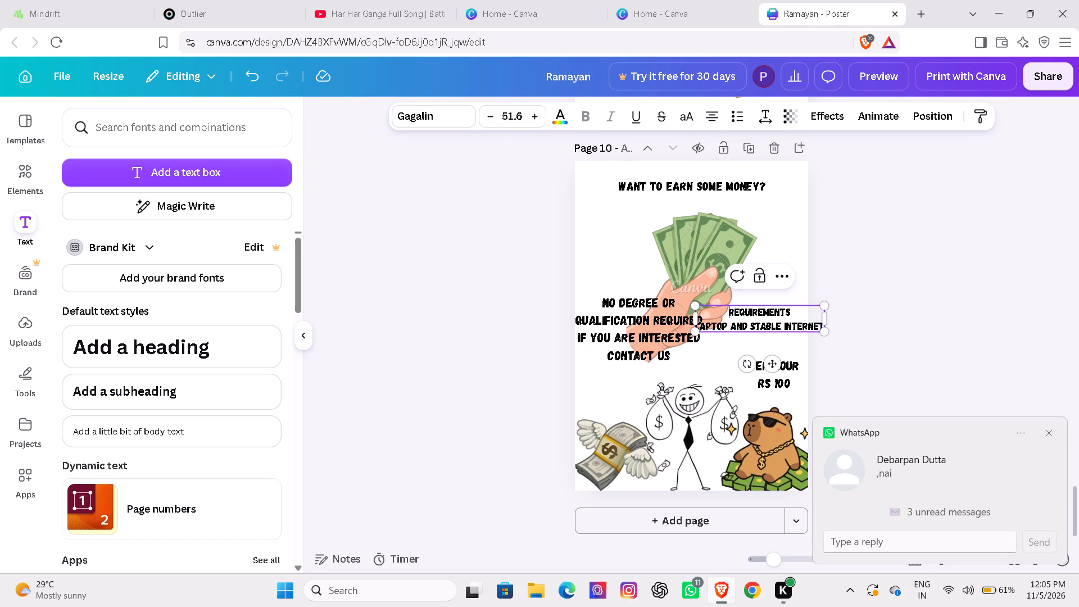
drag(732, 312, 788, 312)
click(640, 112)
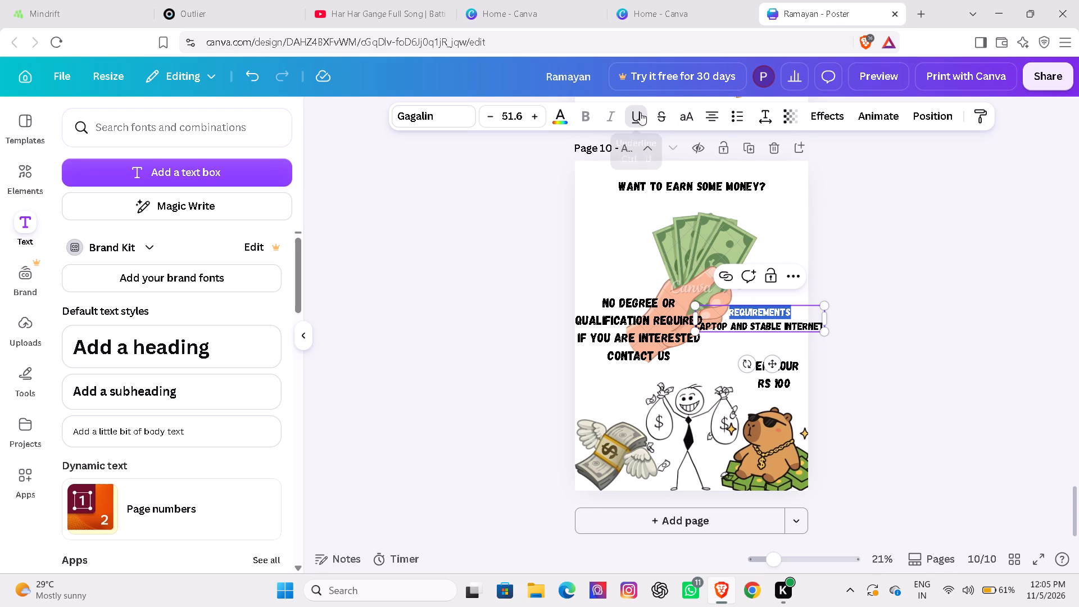
click(870, 296)
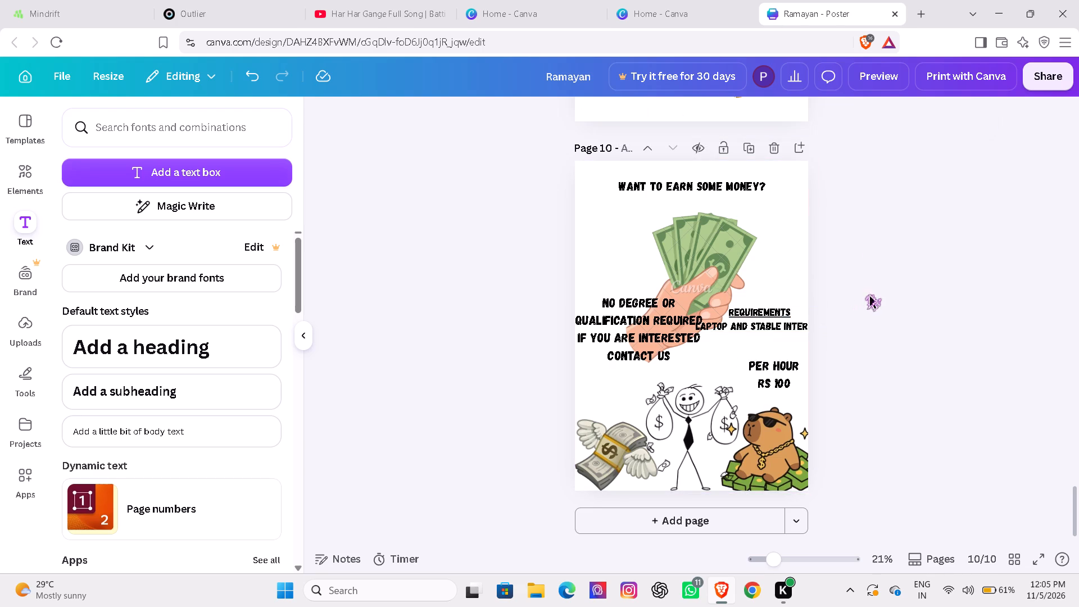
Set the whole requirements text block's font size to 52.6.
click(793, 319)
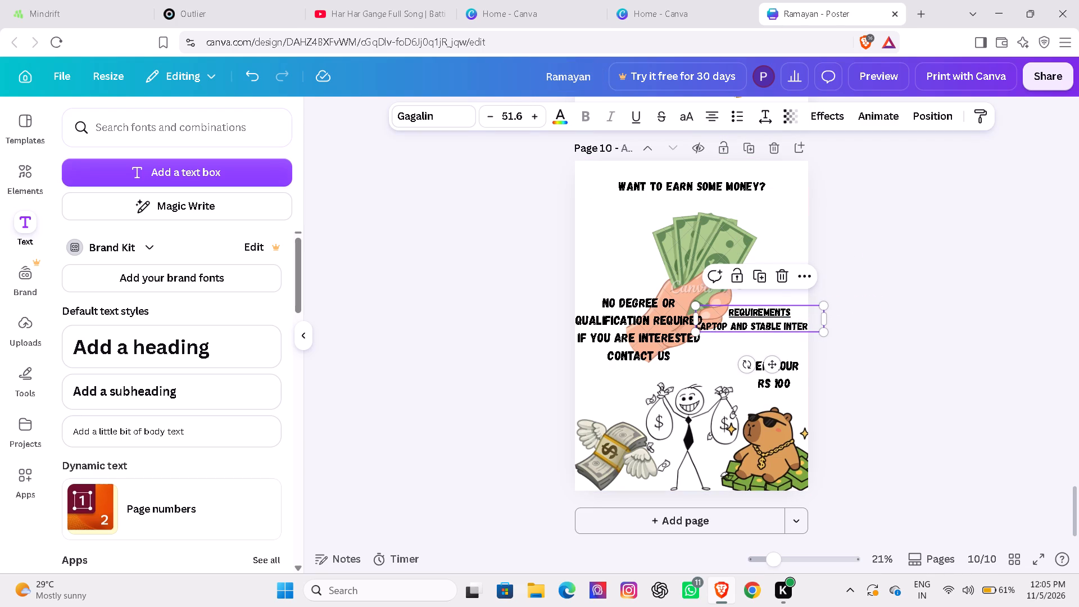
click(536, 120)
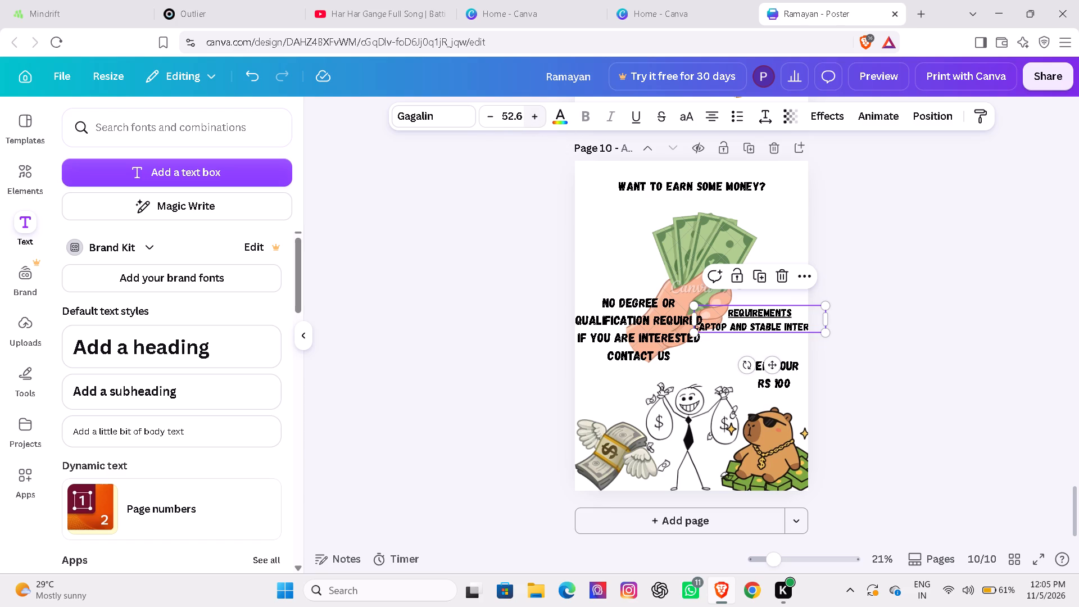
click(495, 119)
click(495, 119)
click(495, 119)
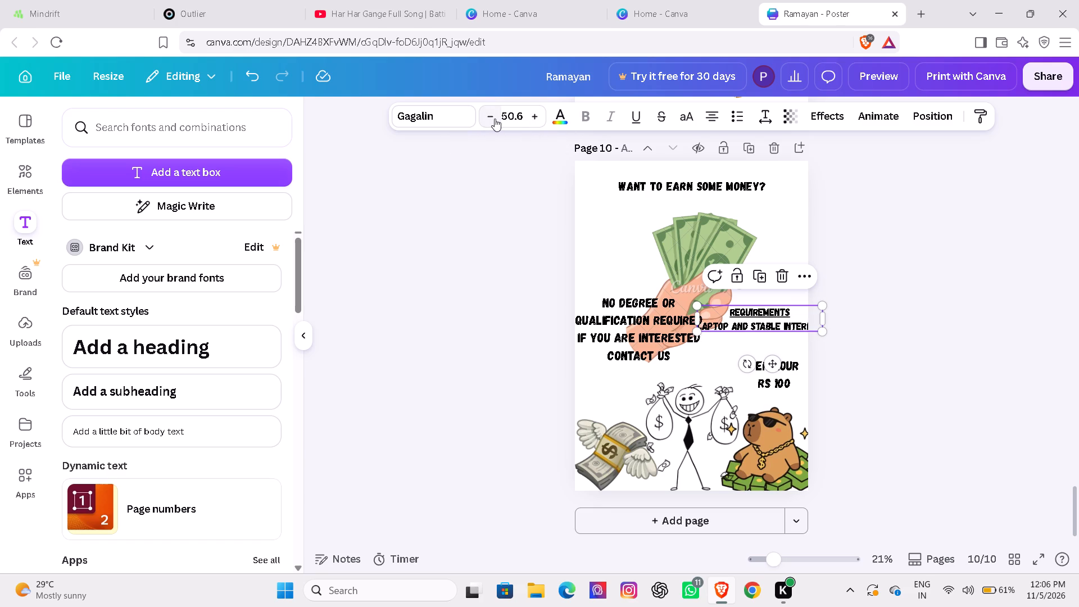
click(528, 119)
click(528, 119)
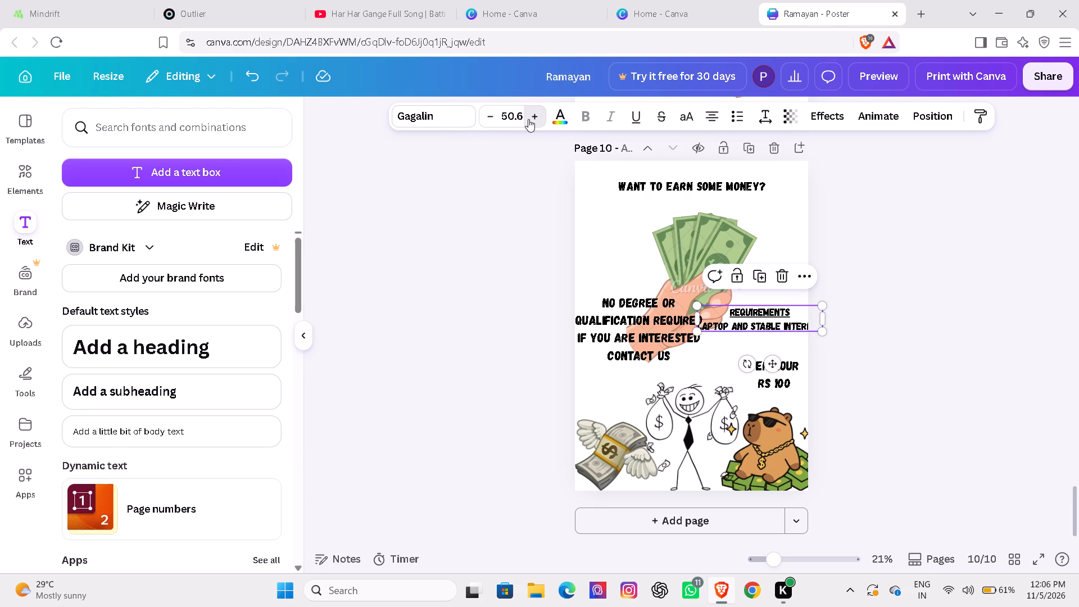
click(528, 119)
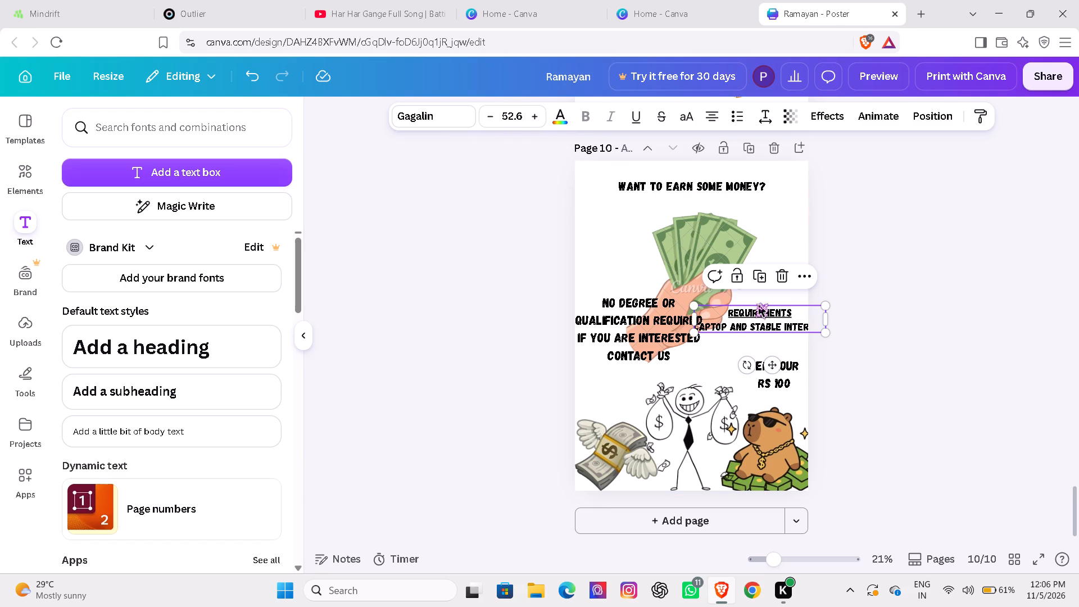
Scale the requirements text block down to font size 34.9 so it fits between the hand graphic and the page's right edge.
click(779, 321)
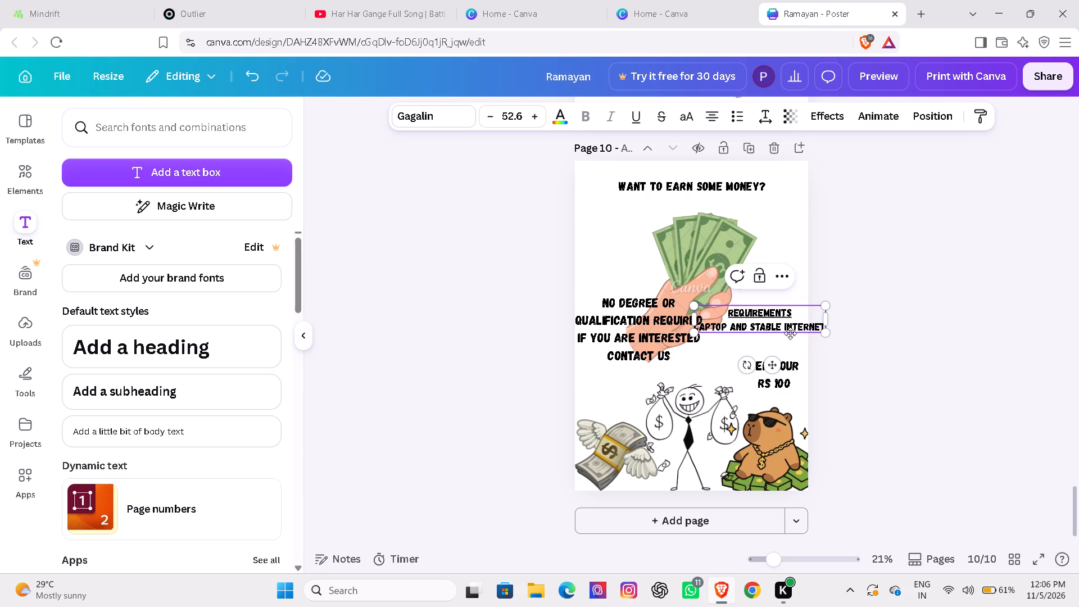
click(787, 332)
click(781, 333)
drag(824, 335, 805, 339)
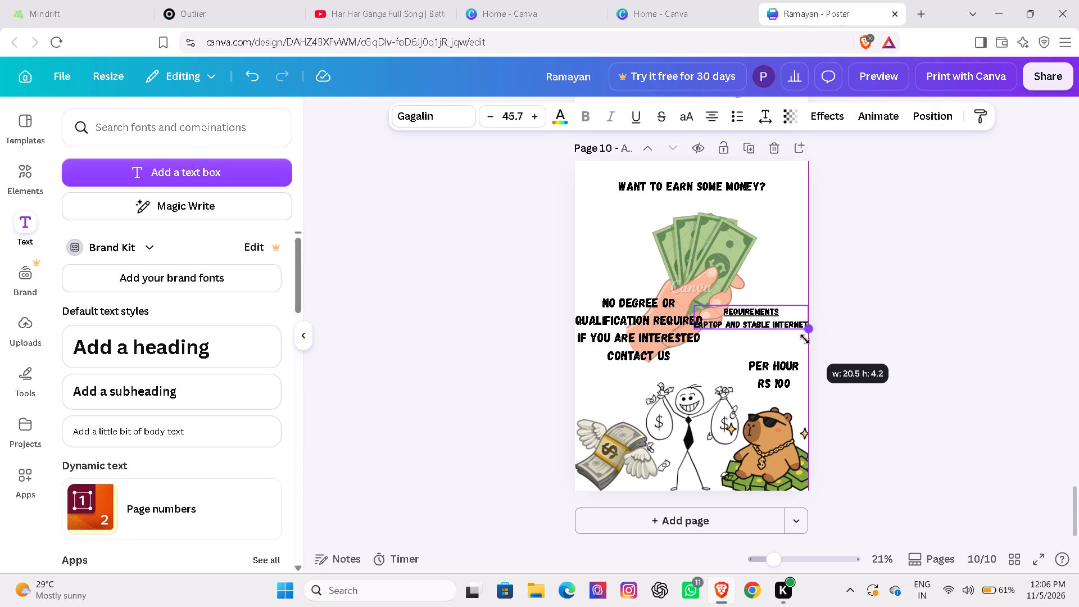
drag(805, 339, 808, 336)
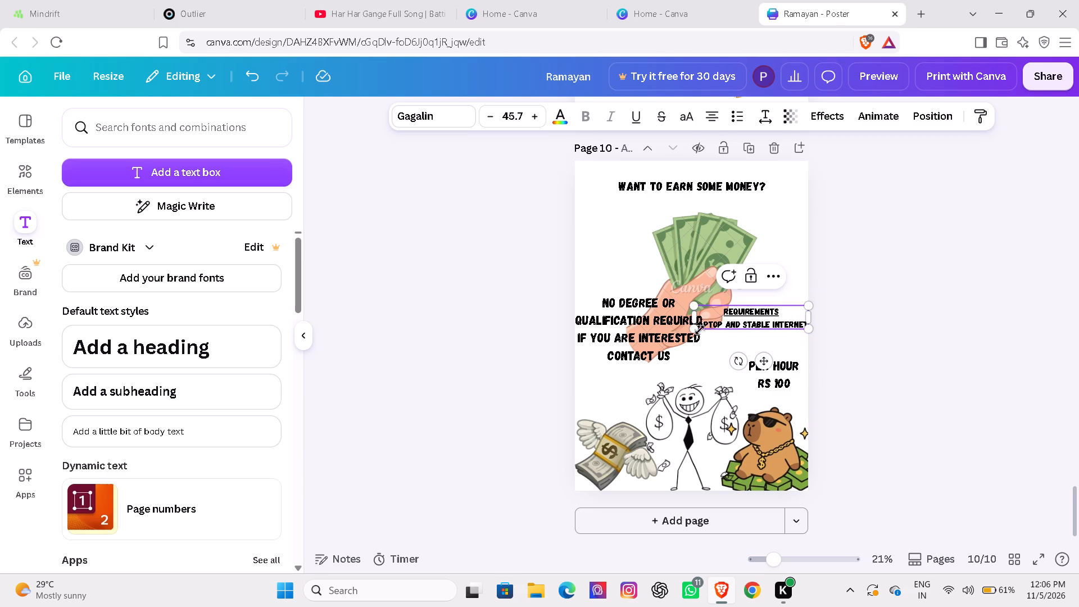
drag(695, 306, 718, 321)
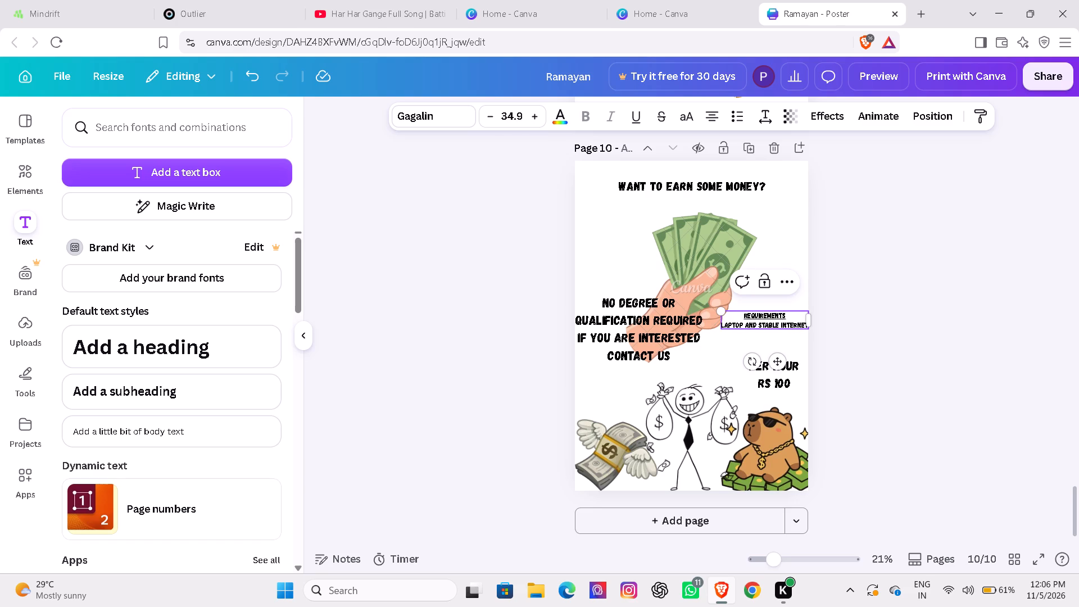
Enlarge only the underlined "Requirements" heading line to font size 51.9.
drag(795, 312, 789, 297)
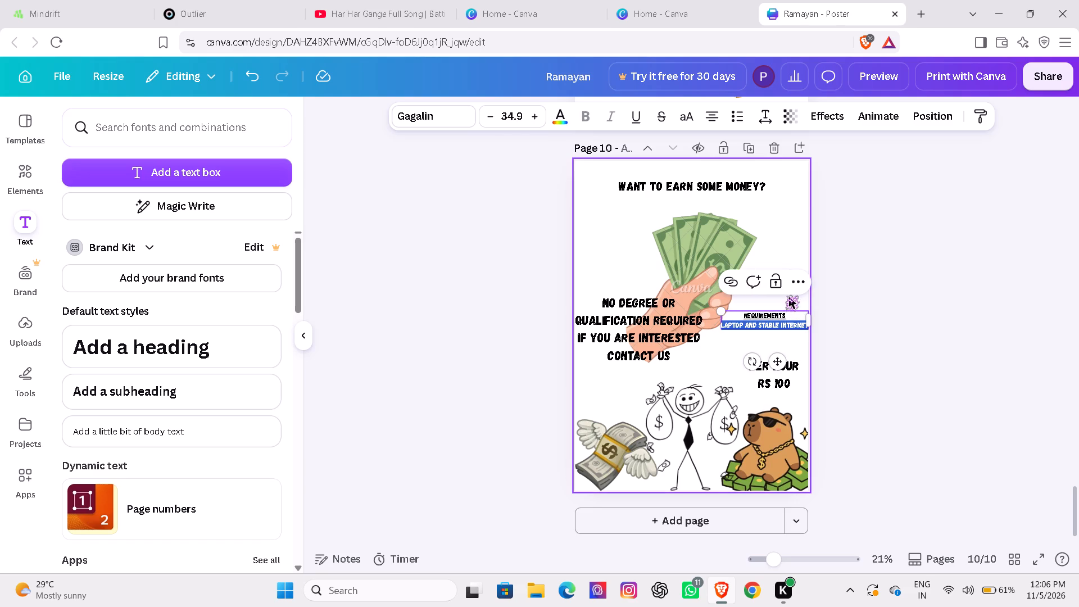
click(788, 319)
click(535, 113)
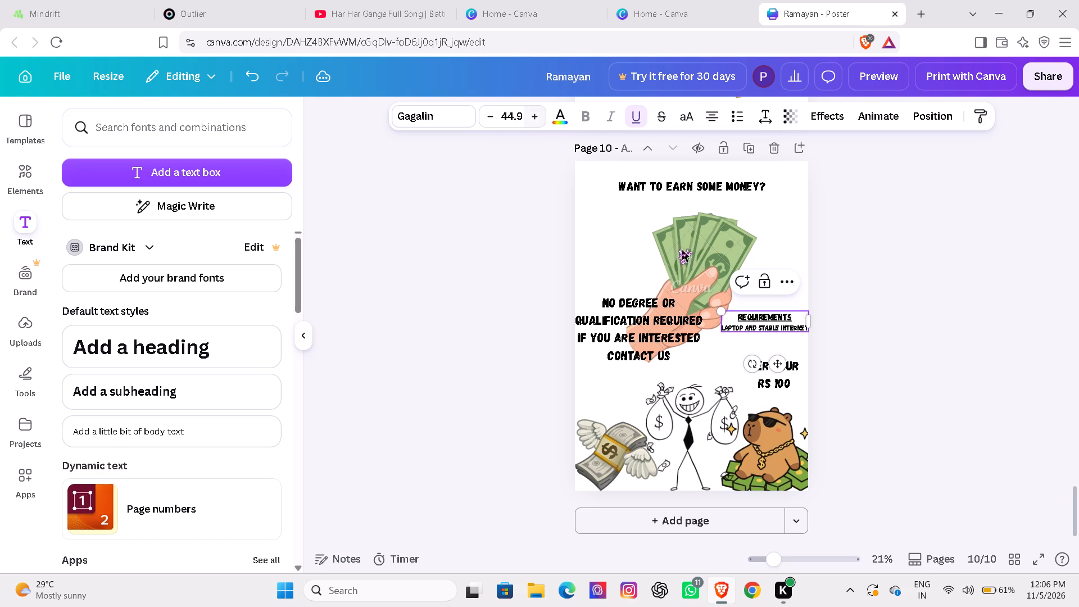
double_click(490, 119)
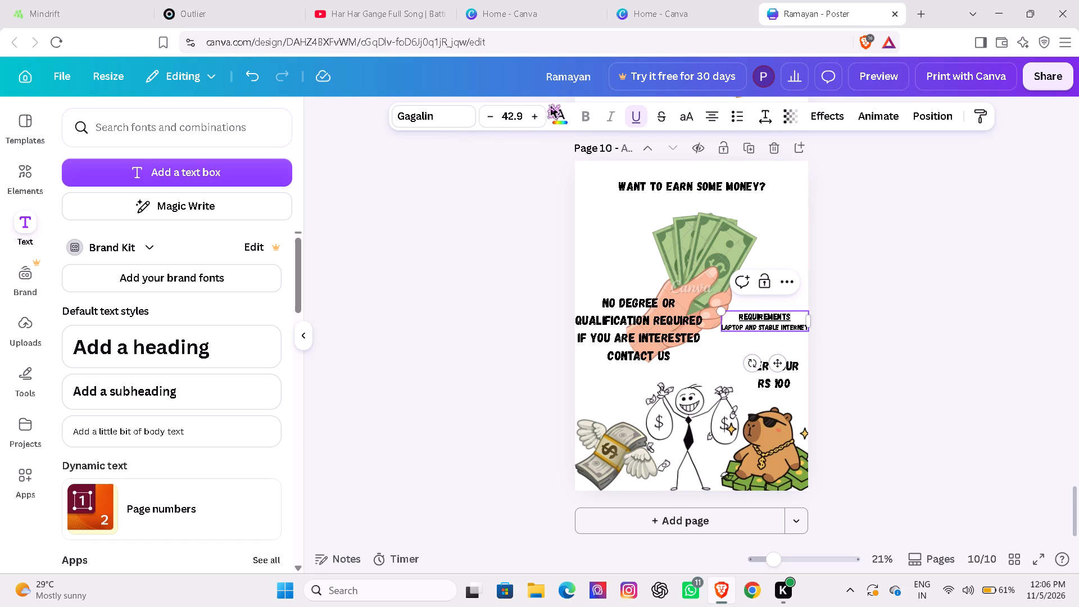
click(539, 115)
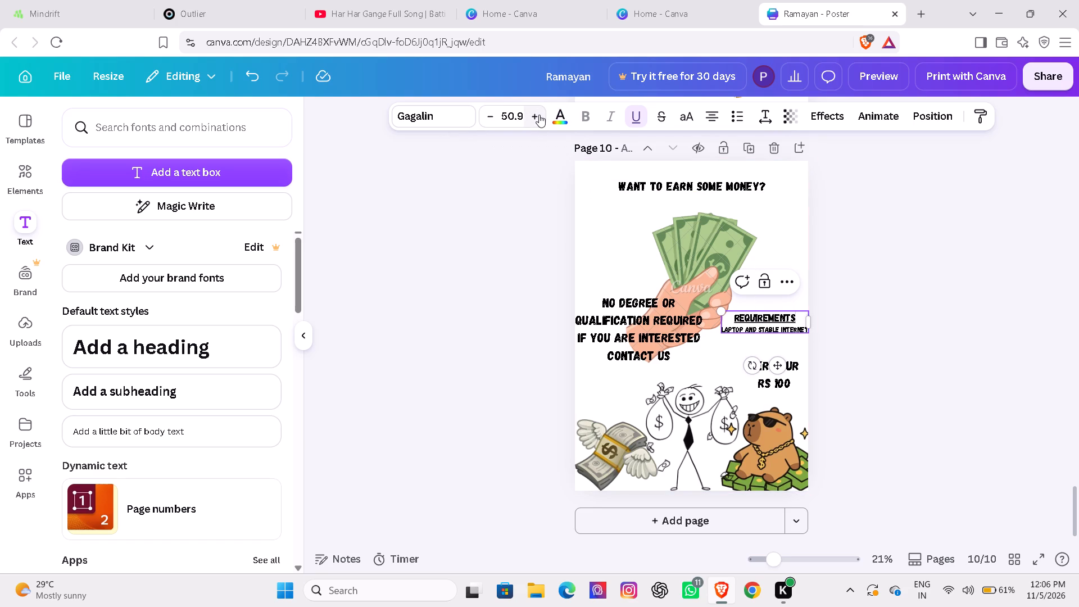
click(539, 115)
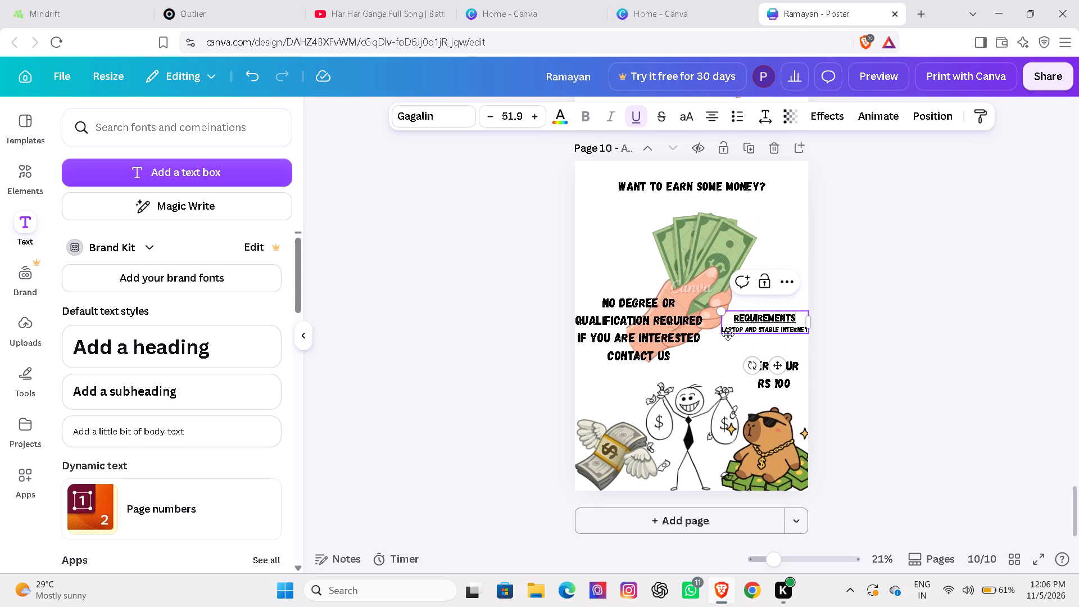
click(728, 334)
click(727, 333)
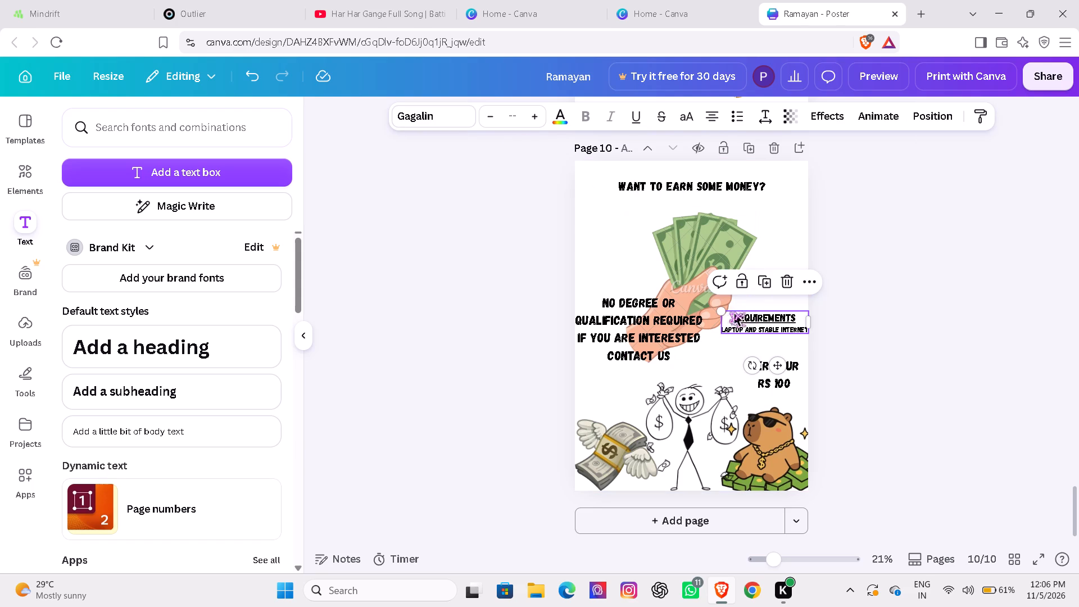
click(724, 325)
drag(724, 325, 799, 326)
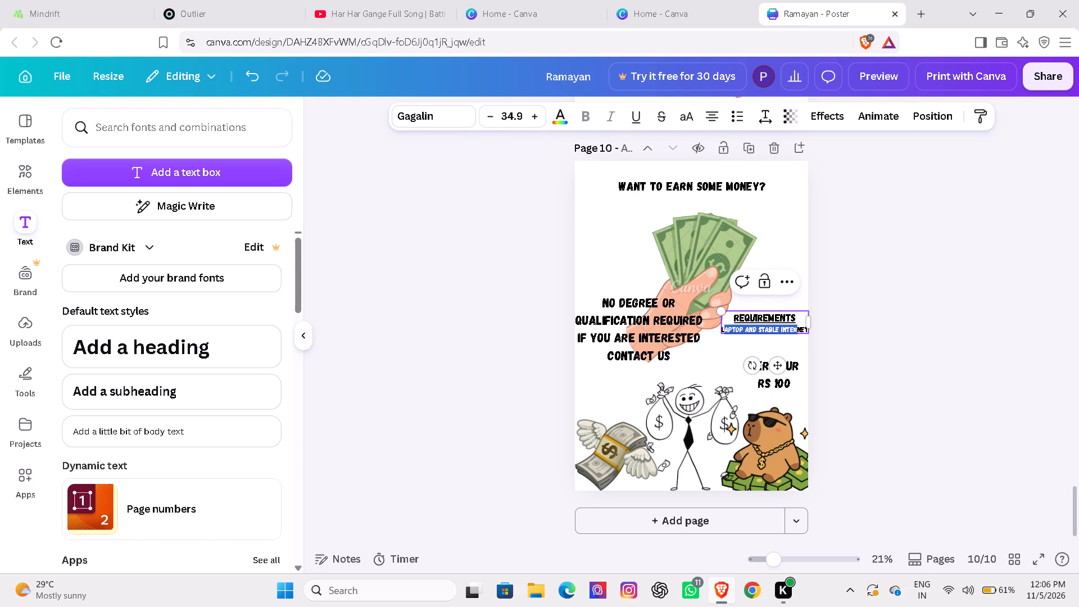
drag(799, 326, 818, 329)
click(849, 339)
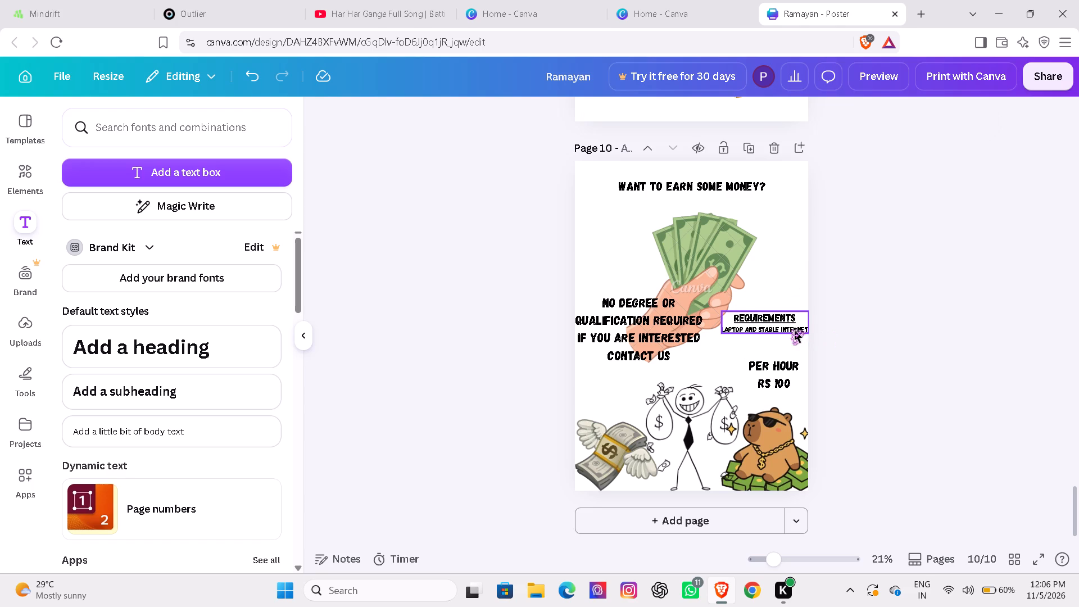
Move the requirements text block slightly left and down, beside the hand graphic and fully inside the page's right edge.
click(804, 326)
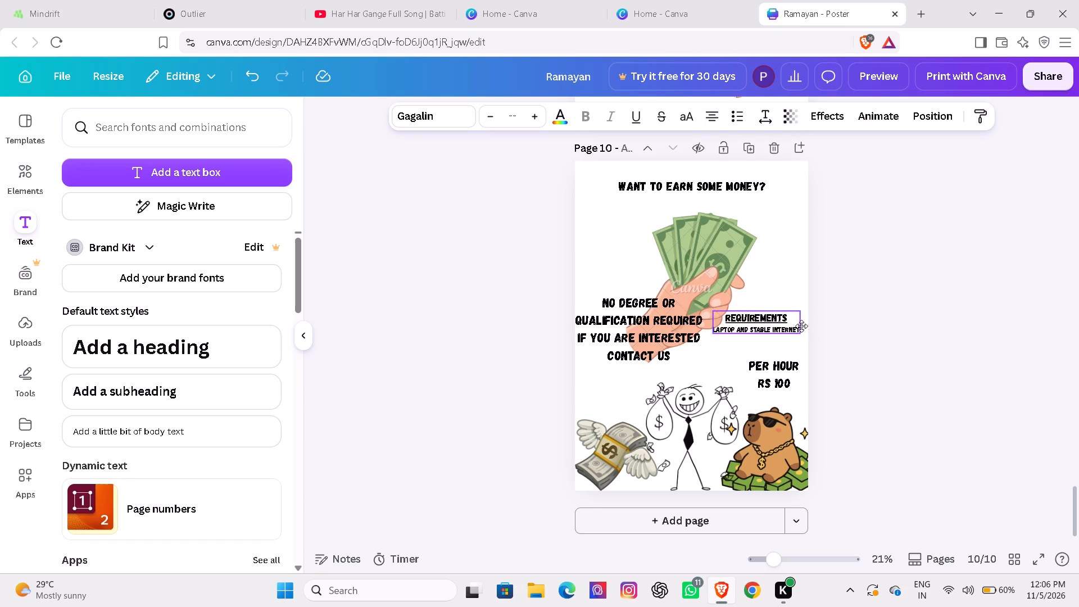
right_drag(806, 329, 766, 328)
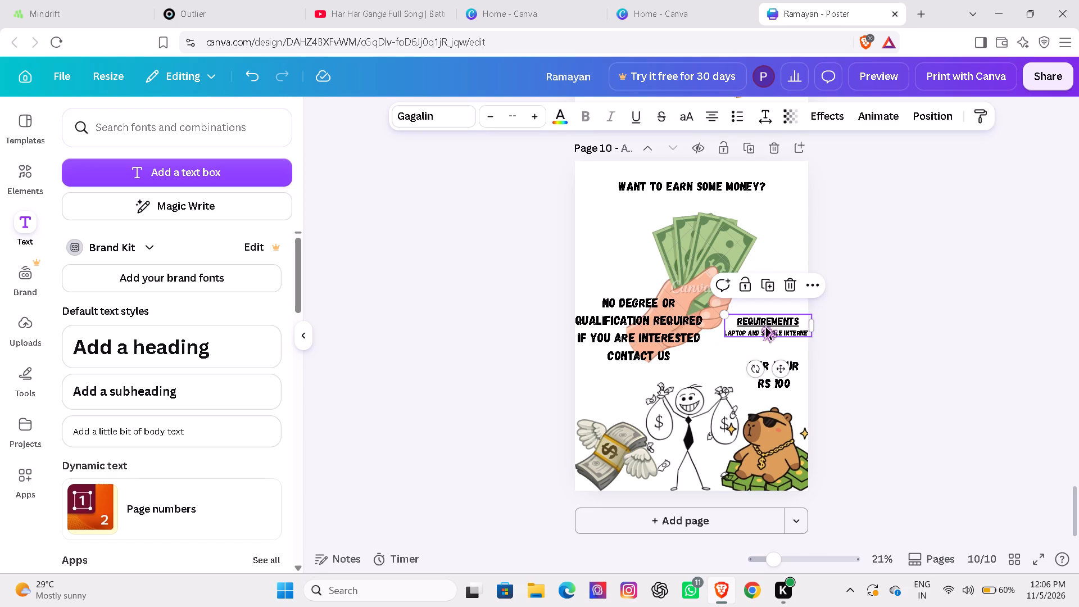
click(731, 327)
drag(728, 330, 722, 330)
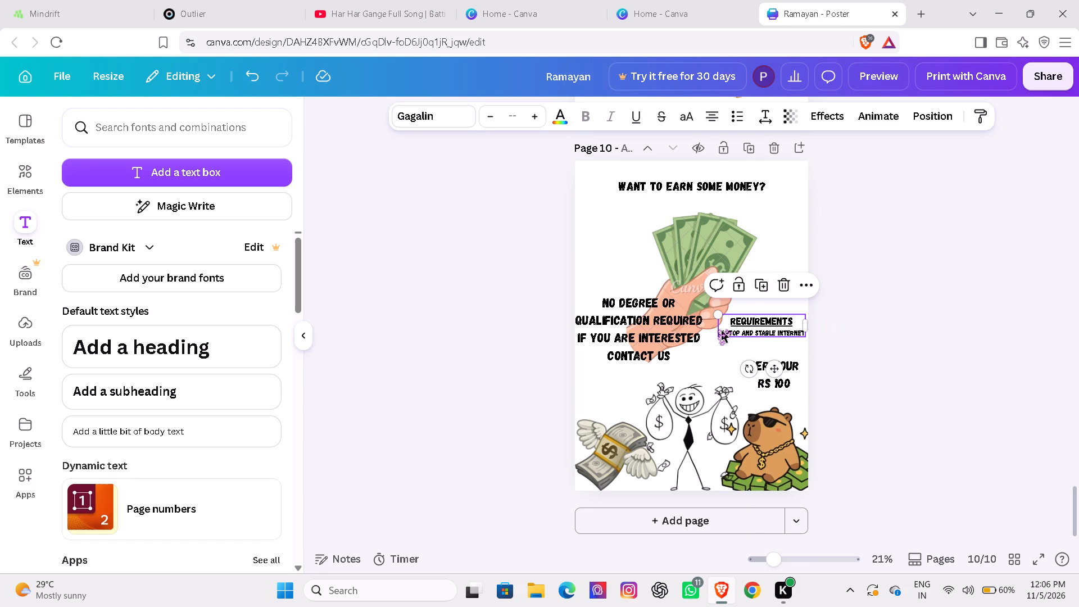
right_click(722, 330)
double_click(927, 314)
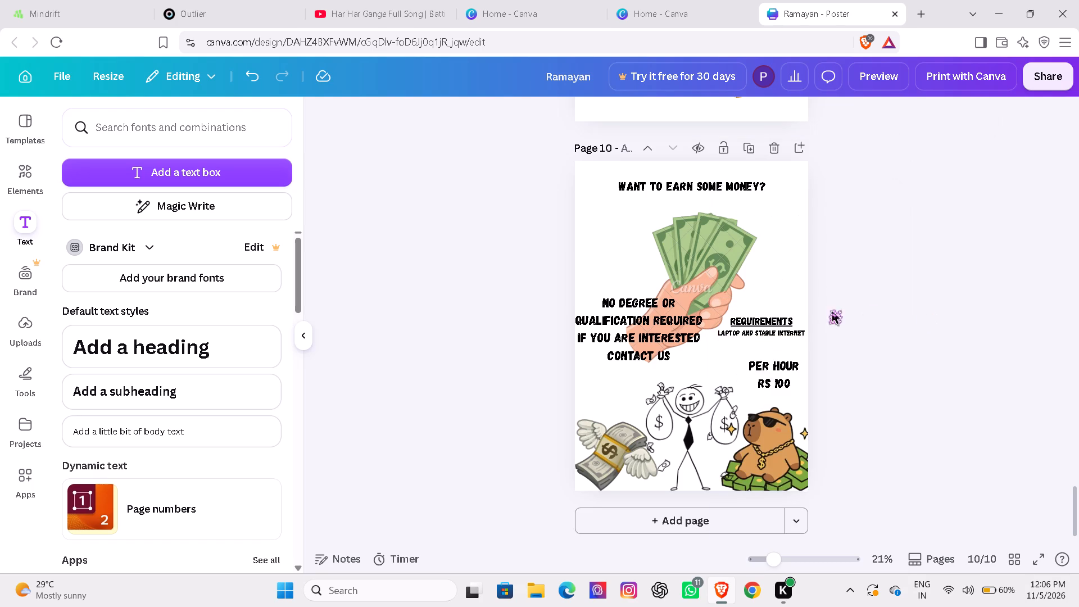
click(732, 330)
drag(732, 330, 756, 330)
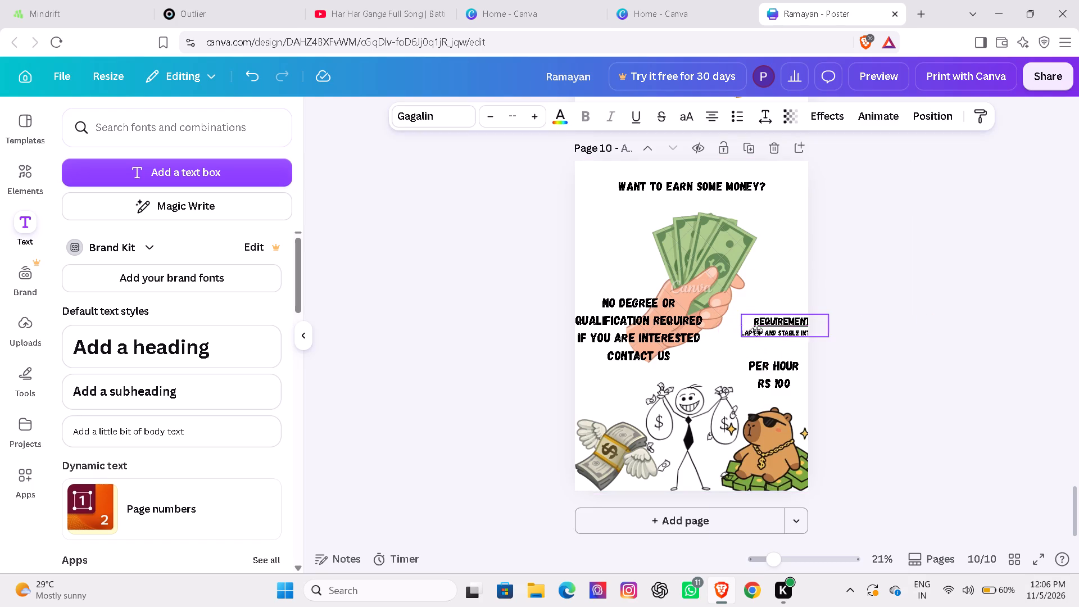
drag(756, 330, 717, 329)
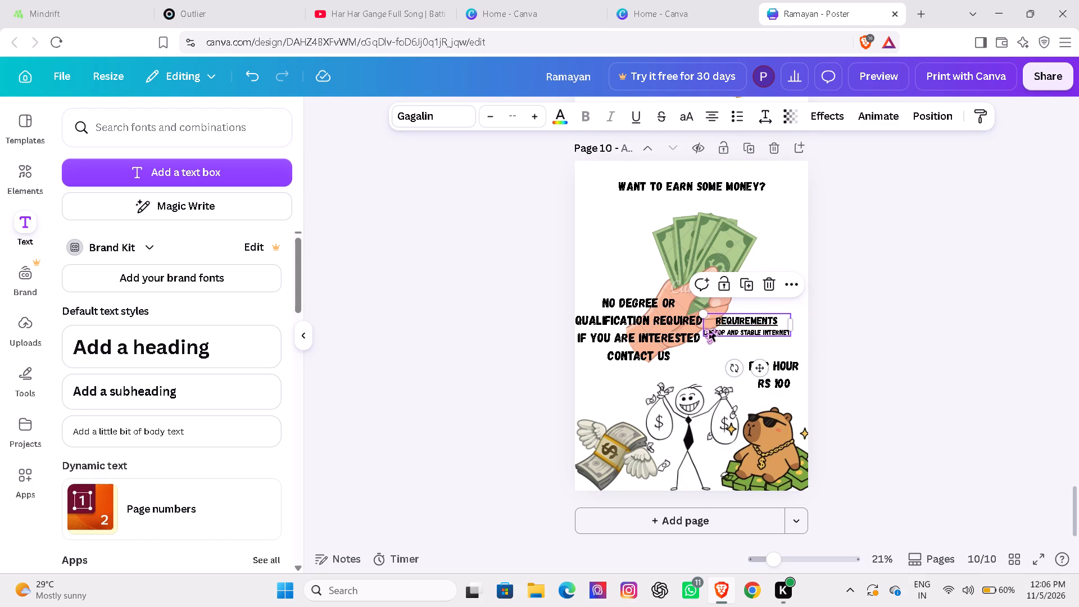
click(705, 328)
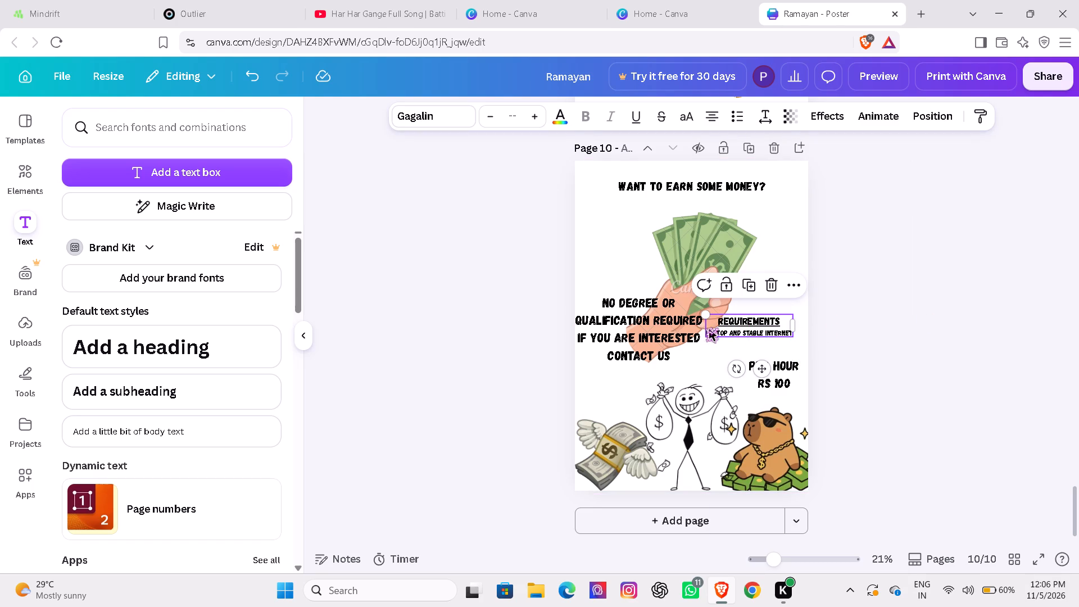
Enlarge the "Laptop and stable internet" line in the requirements text block to font size 45.9.
click(788, 329)
drag(788, 329, 778, 333)
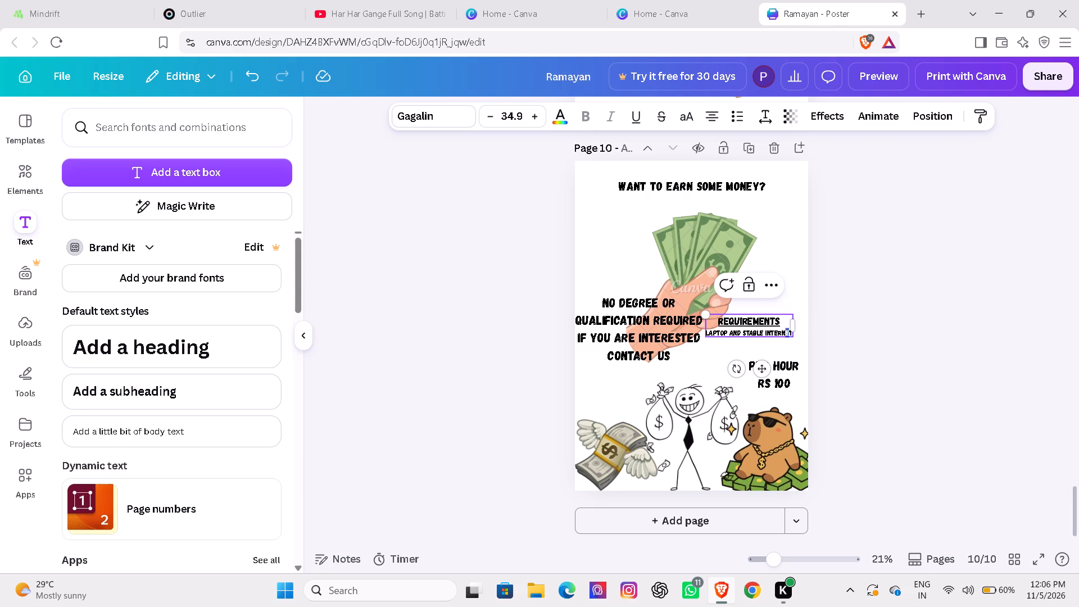
drag(778, 333, 705, 328)
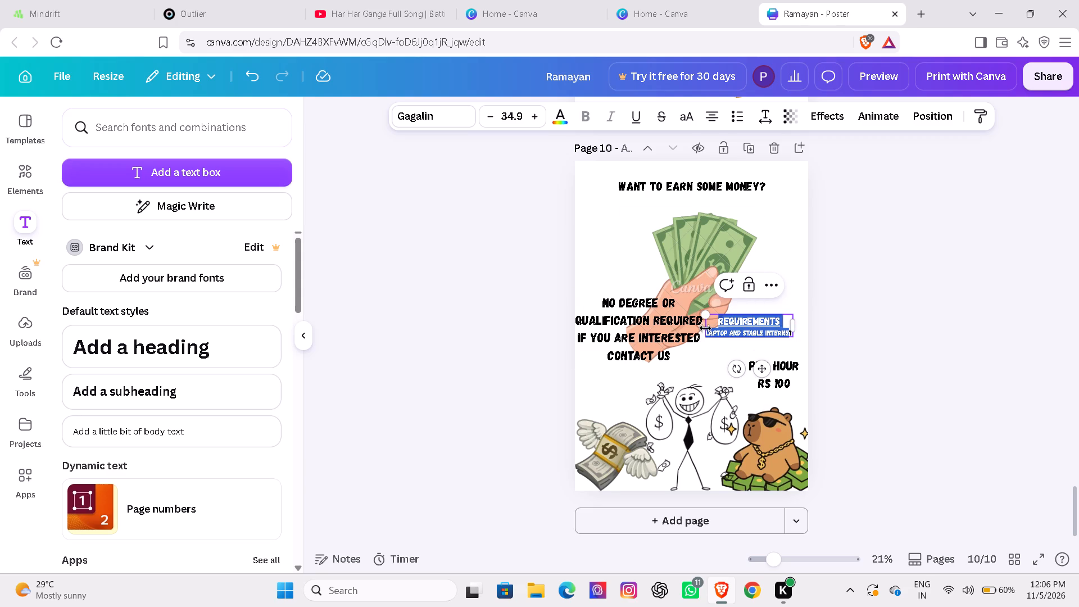
drag(705, 328, 706, 328)
click(536, 114)
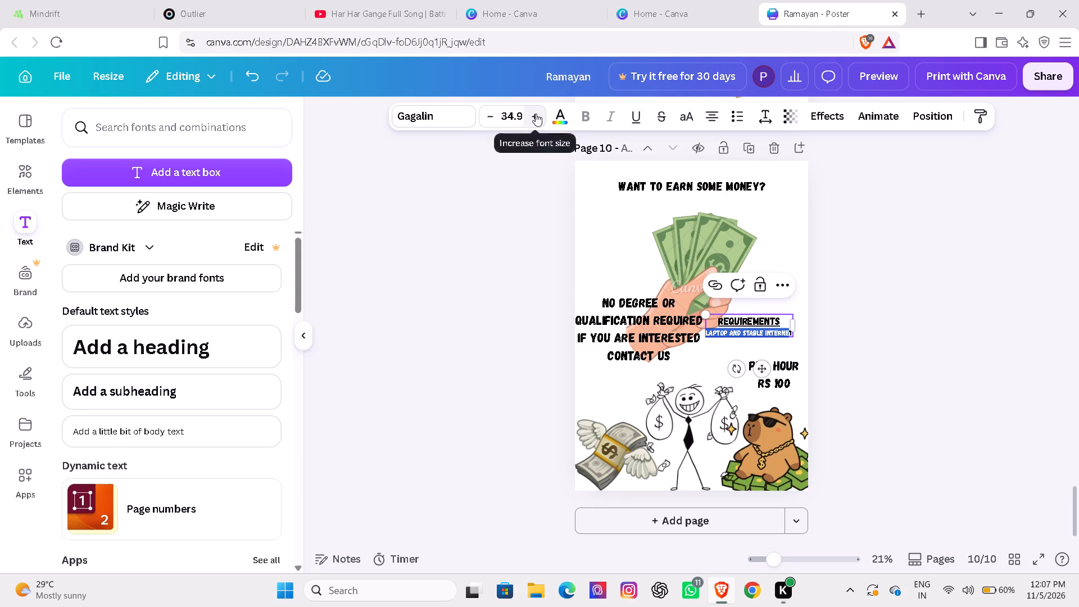
click(536, 114)
click(536, 114)
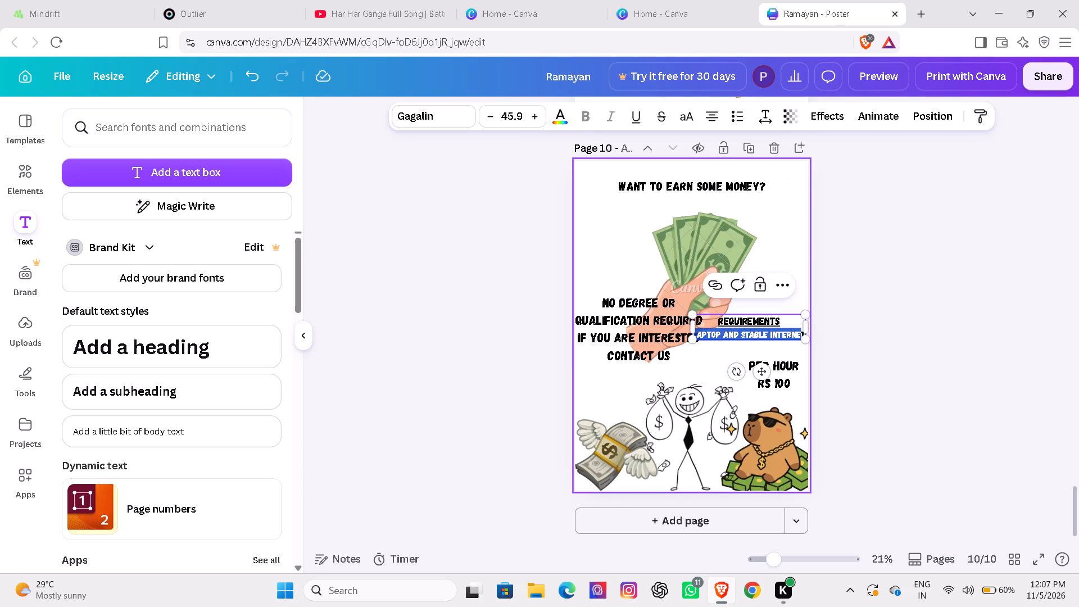
click(789, 333)
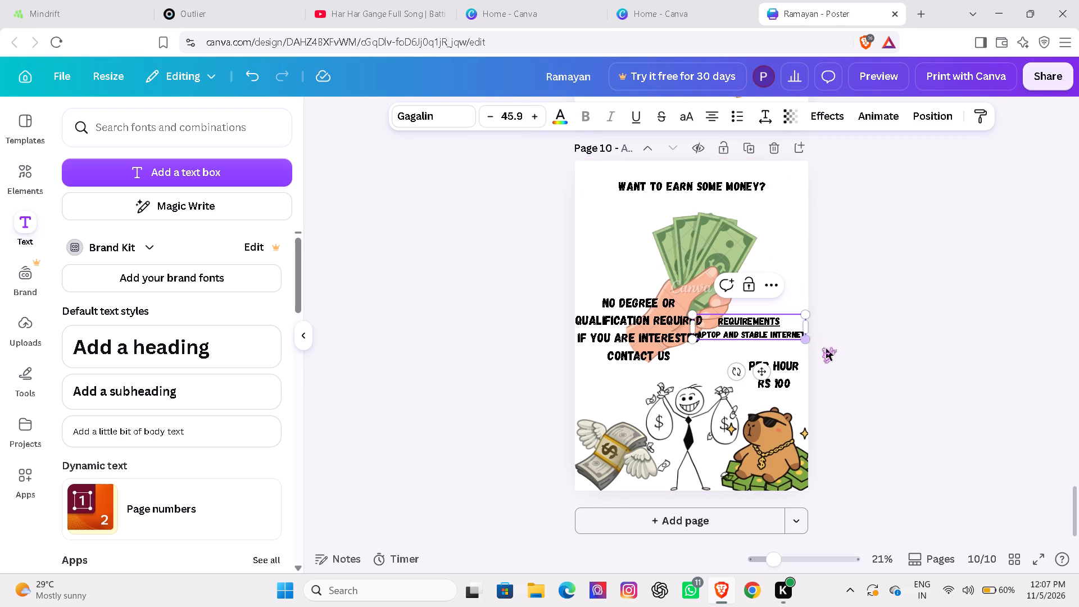
Delete the whole requirements text block beside the hand graphic.
drag(747, 324, 765, 332)
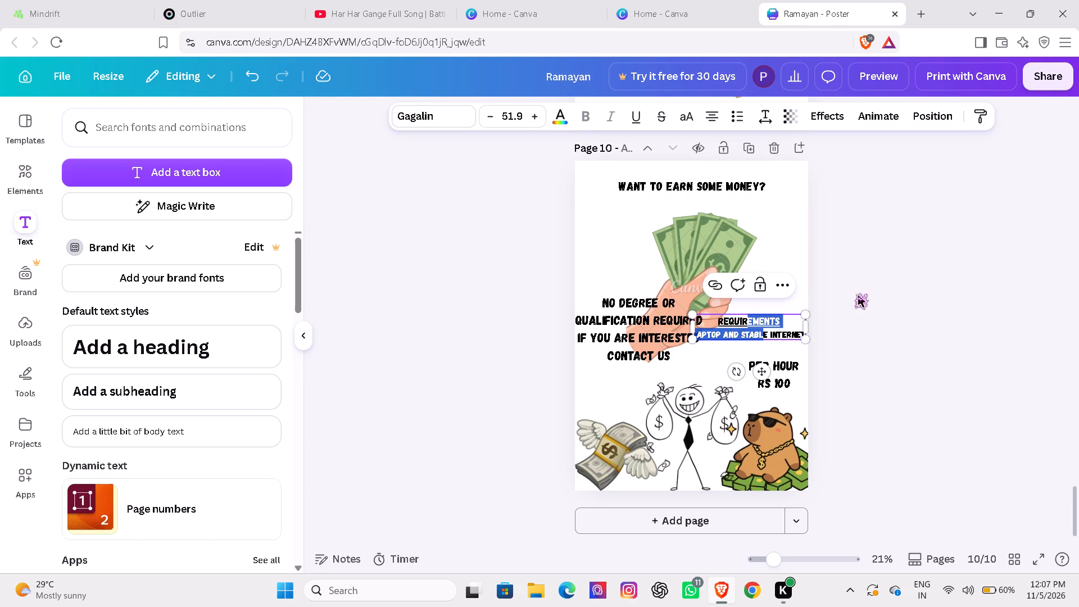
click(876, 296)
click(750, 329)
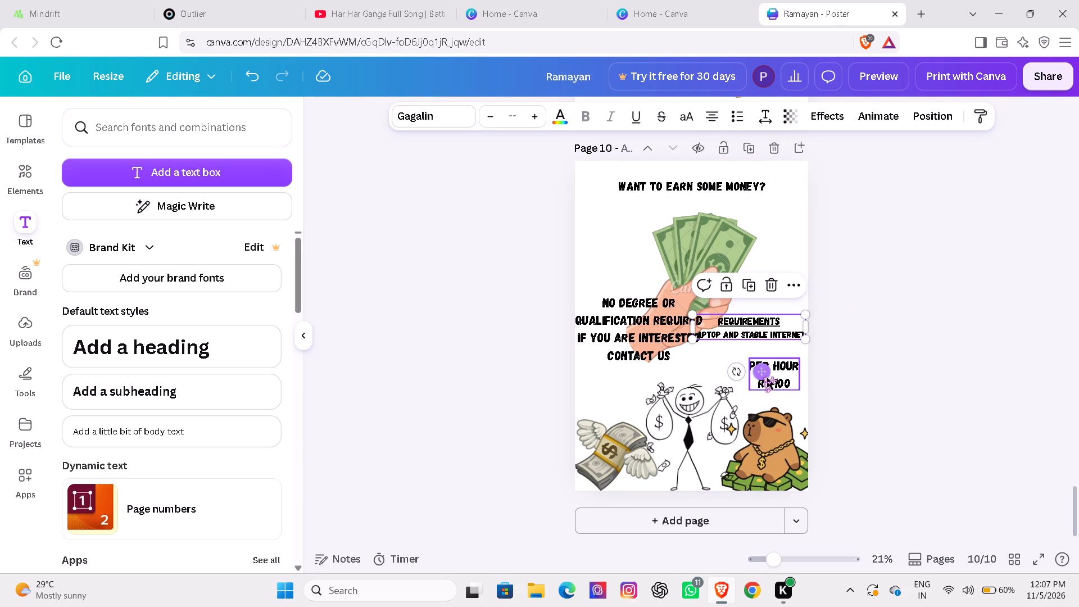
click(767, 374)
click(774, 287)
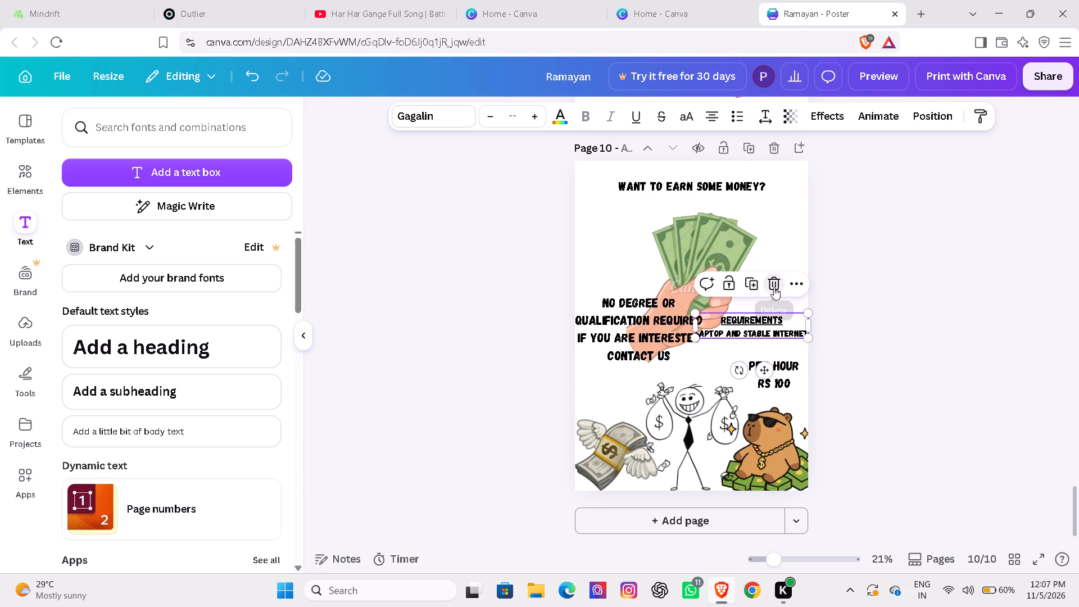
Add a new text box scaled to font size 50.8 and place it beside the hand graphic, above the "Per hour Rs 100" text.
click(119, 173)
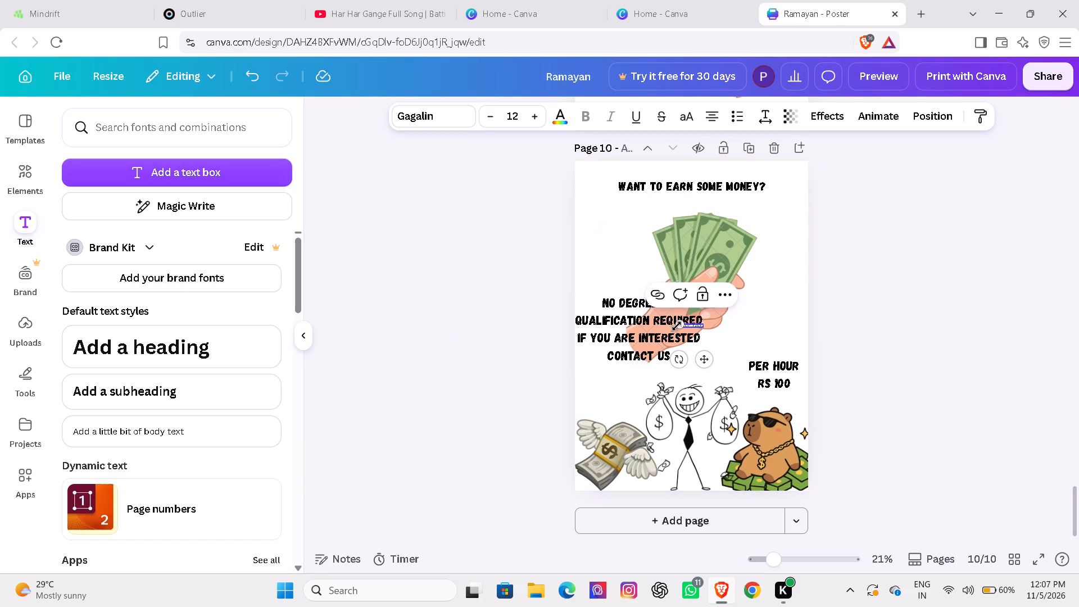
drag(677, 326, 597, 293)
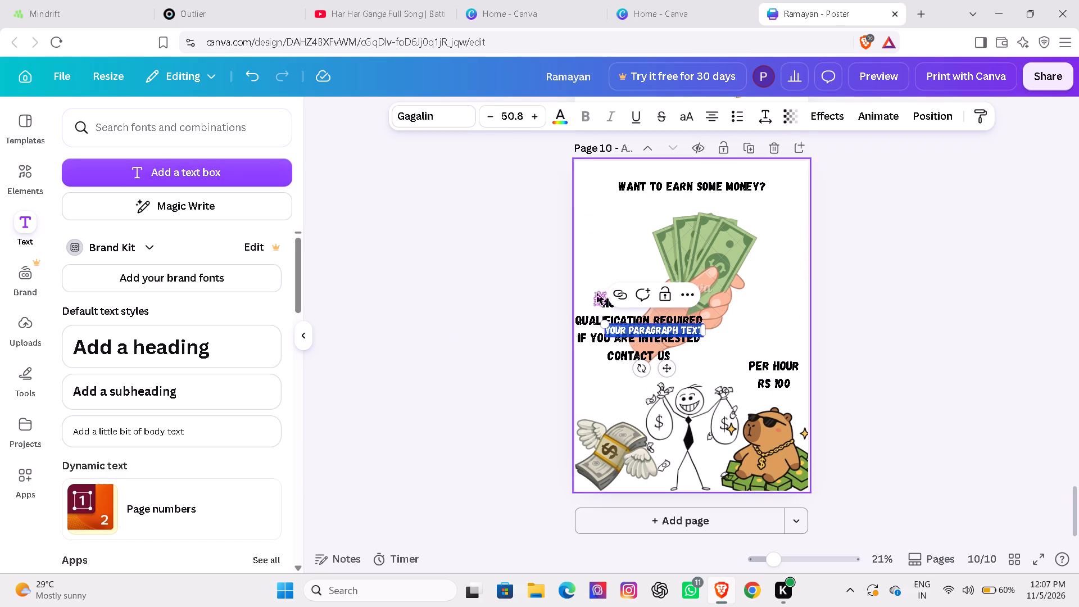
drag(672, 368, 695, 360)
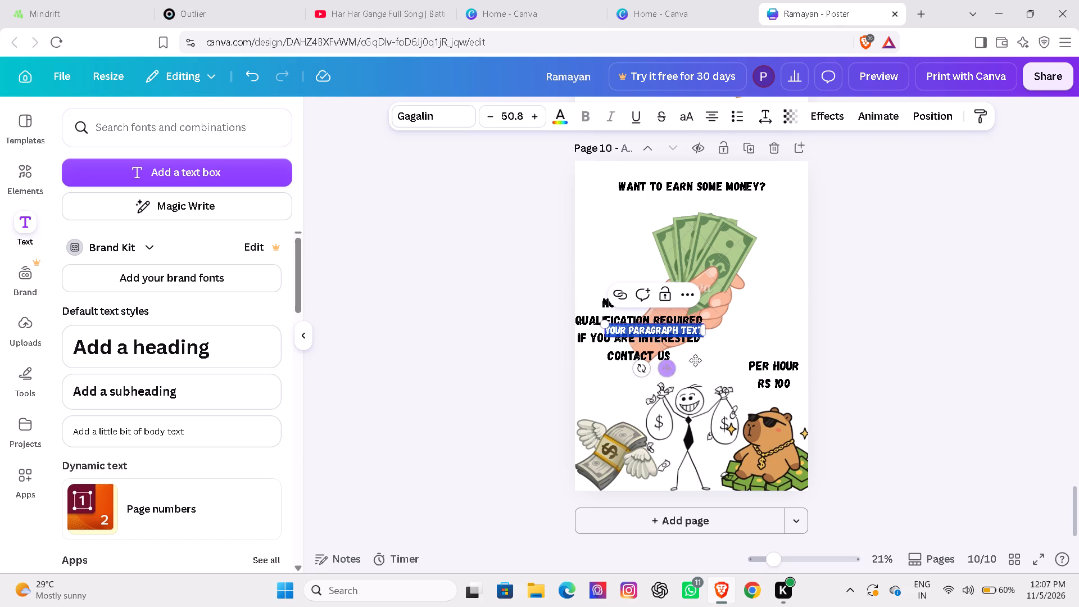
drag(695, 360, 777, 347)
Clear the placeholder text in the new text box beside the hand graphic.
double_click(796, 306)
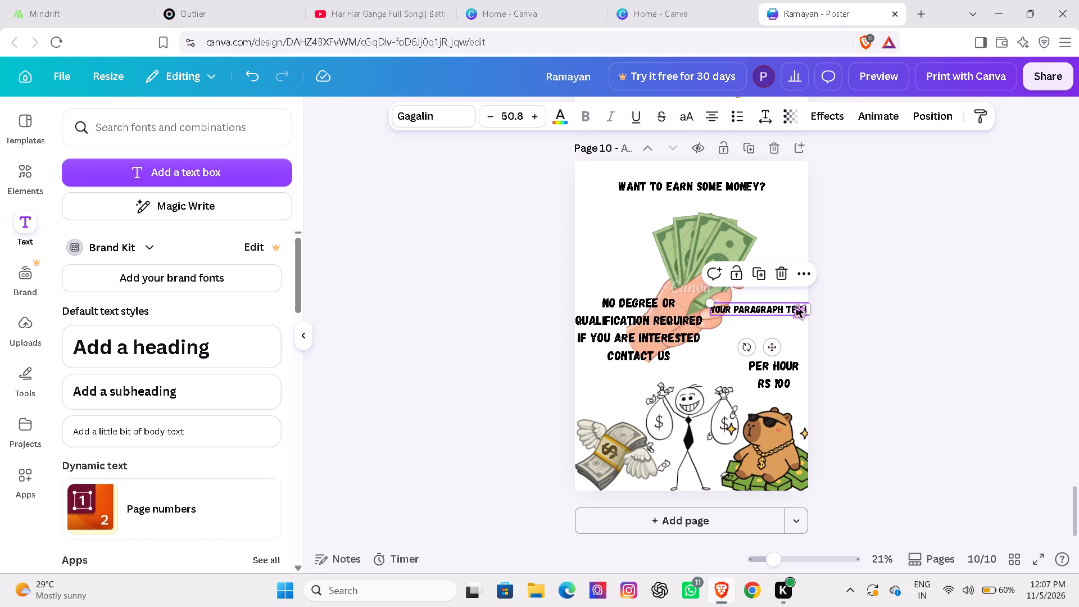
key(BackSpace)
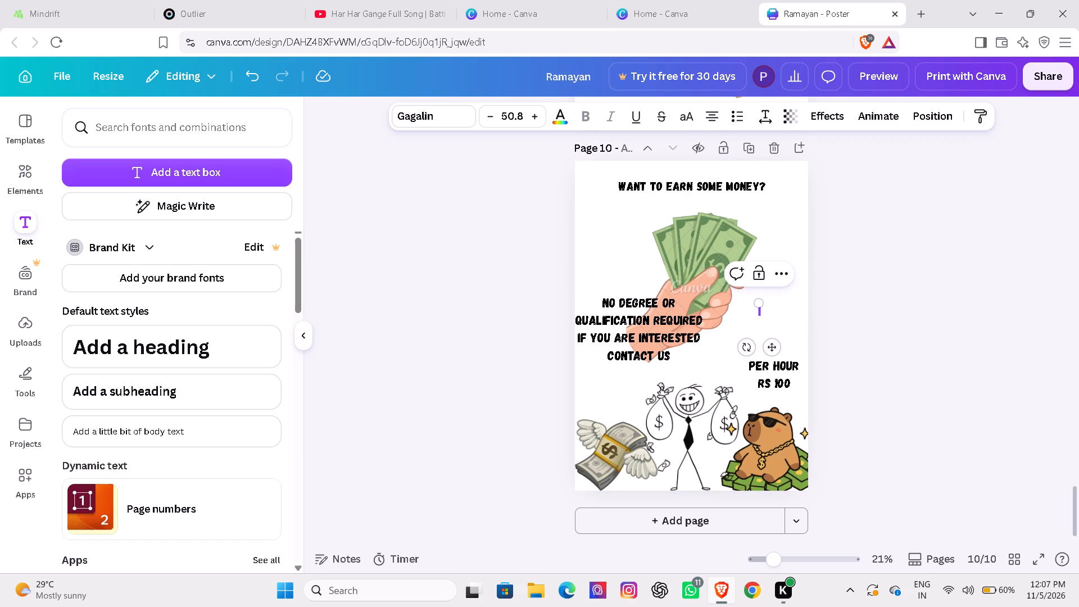
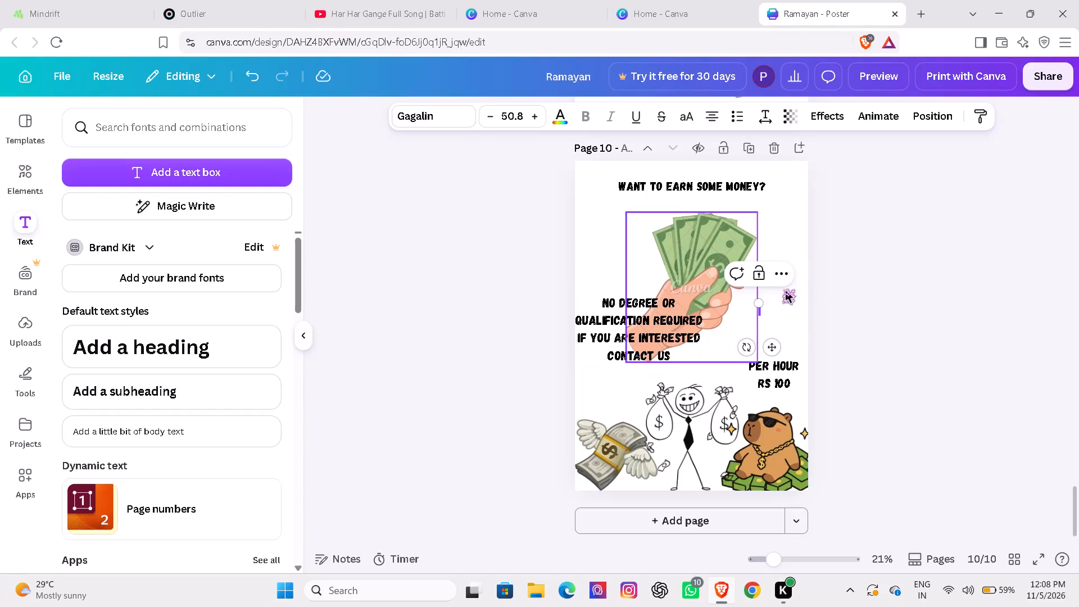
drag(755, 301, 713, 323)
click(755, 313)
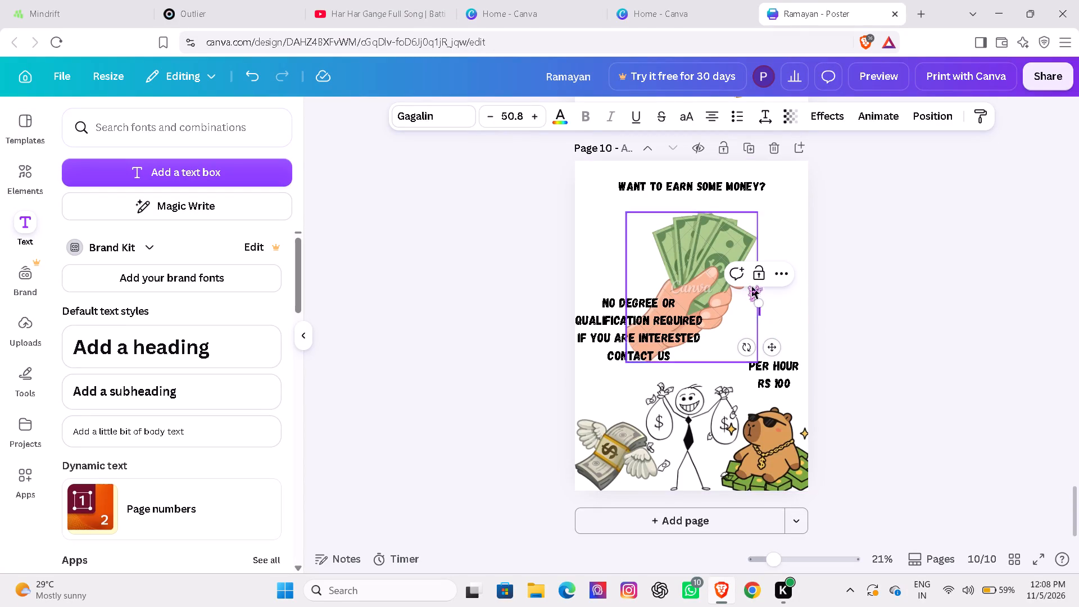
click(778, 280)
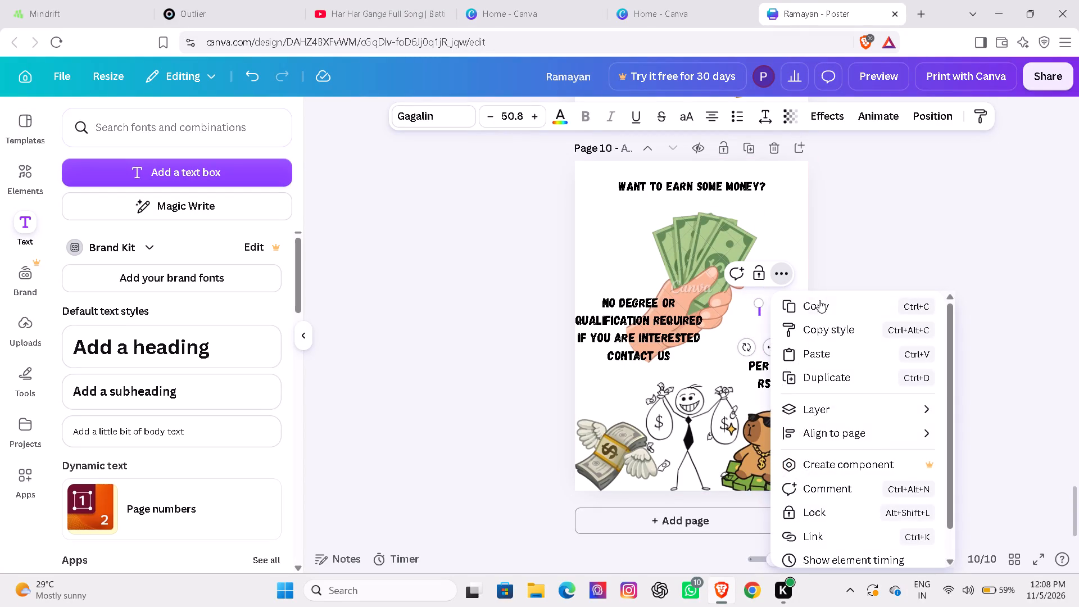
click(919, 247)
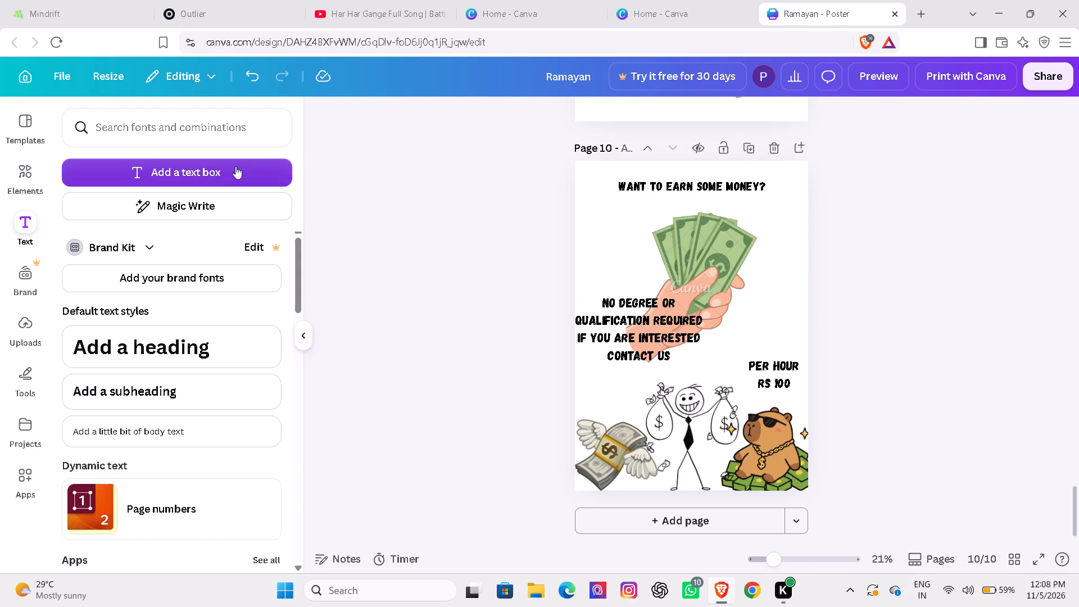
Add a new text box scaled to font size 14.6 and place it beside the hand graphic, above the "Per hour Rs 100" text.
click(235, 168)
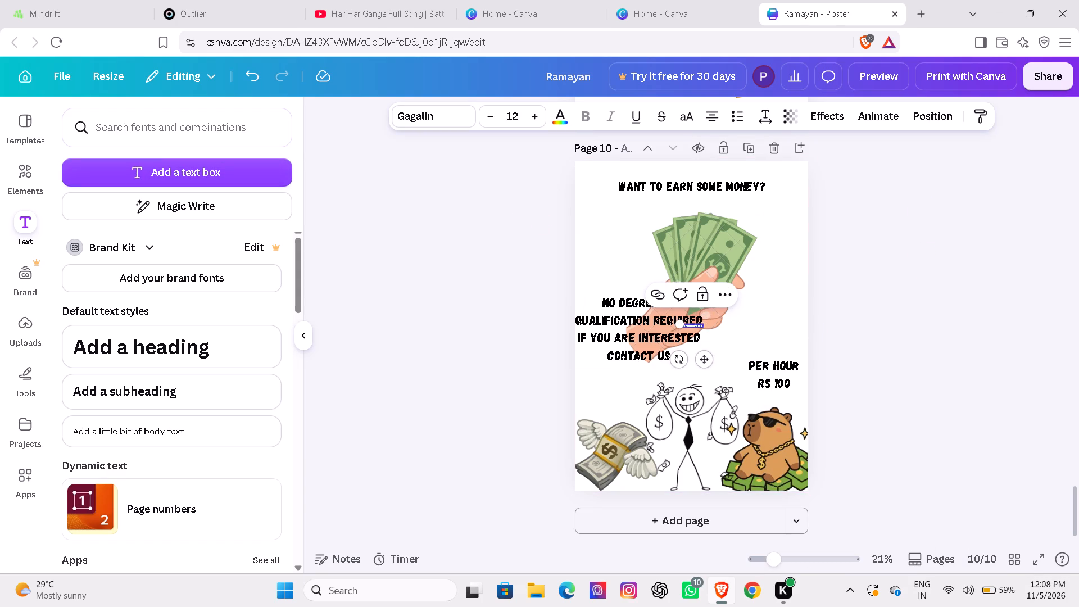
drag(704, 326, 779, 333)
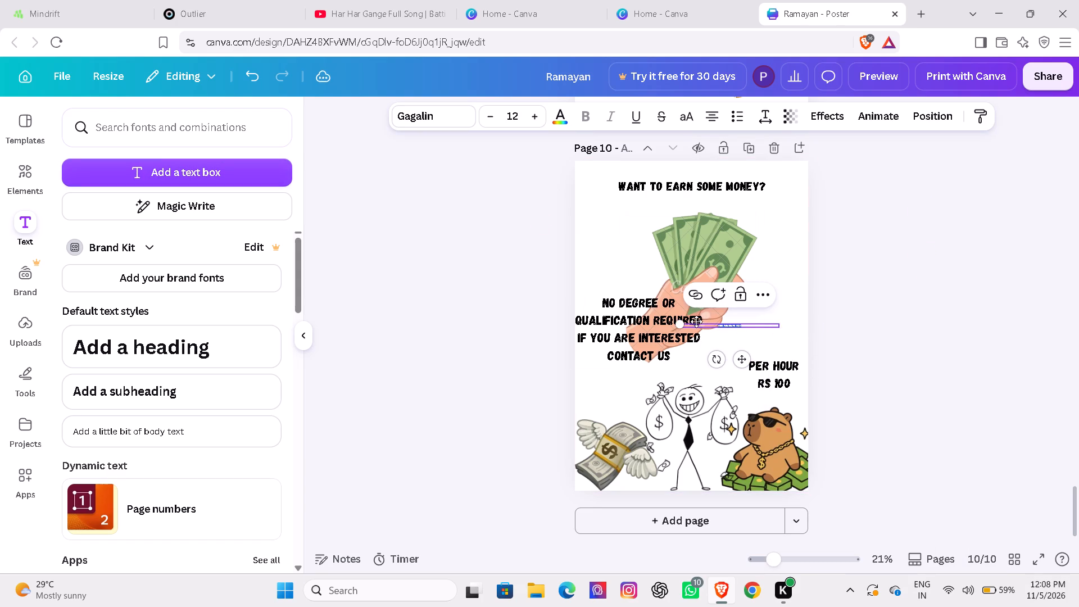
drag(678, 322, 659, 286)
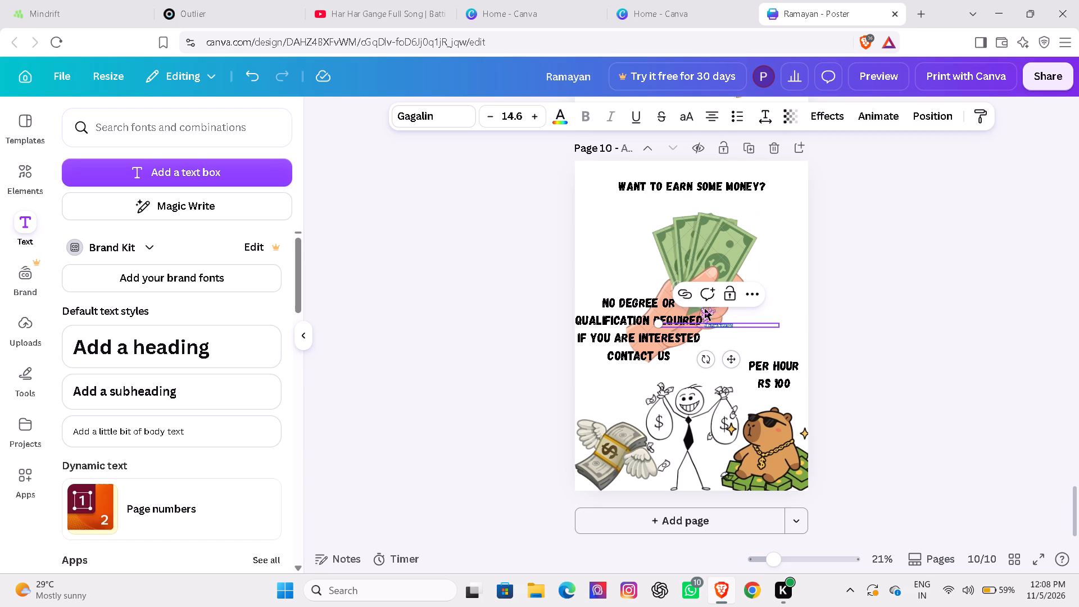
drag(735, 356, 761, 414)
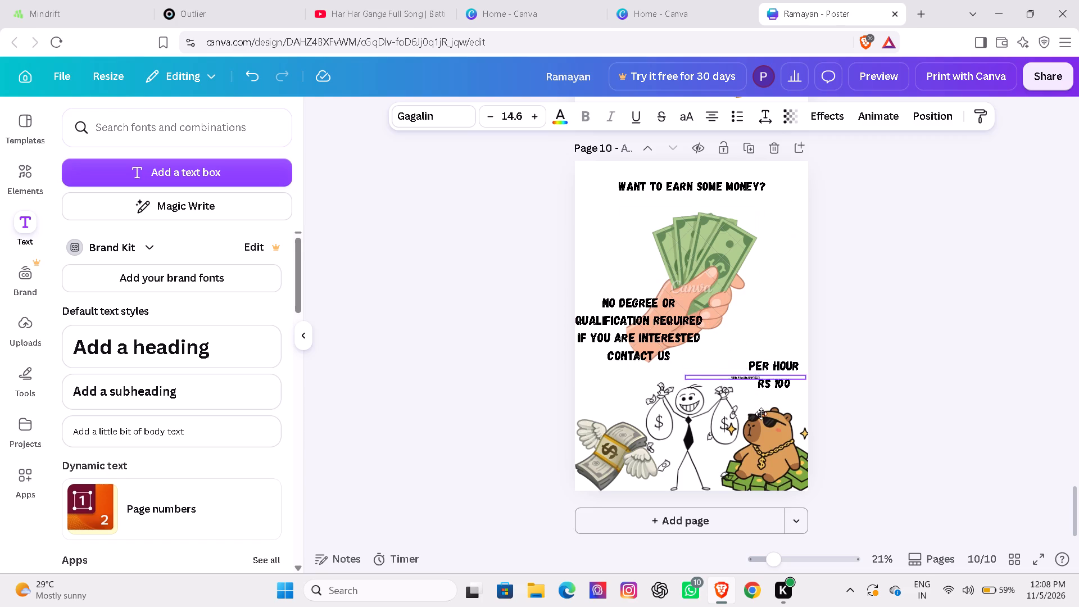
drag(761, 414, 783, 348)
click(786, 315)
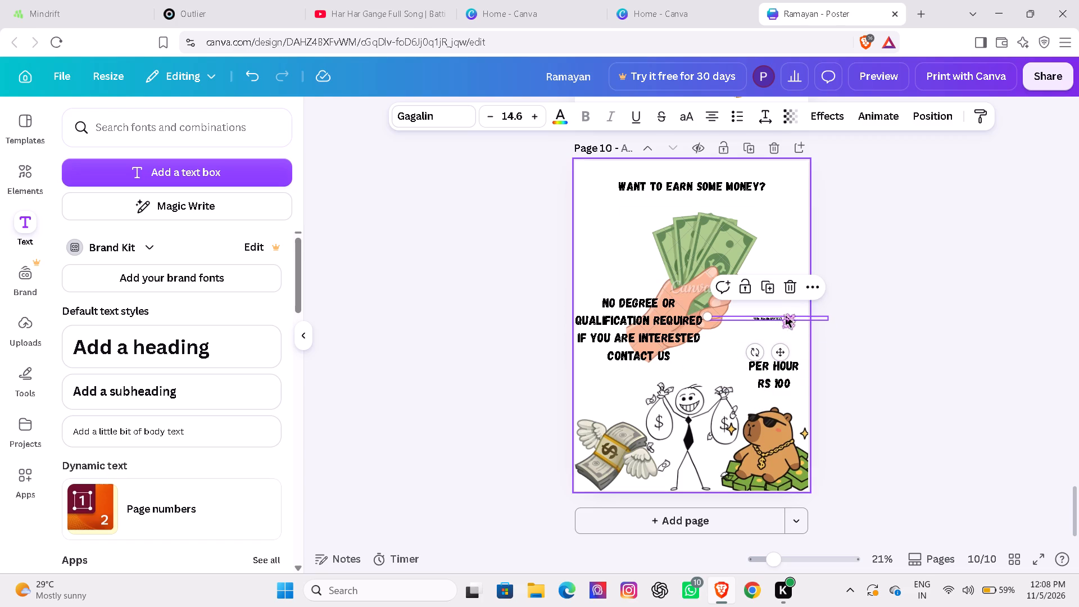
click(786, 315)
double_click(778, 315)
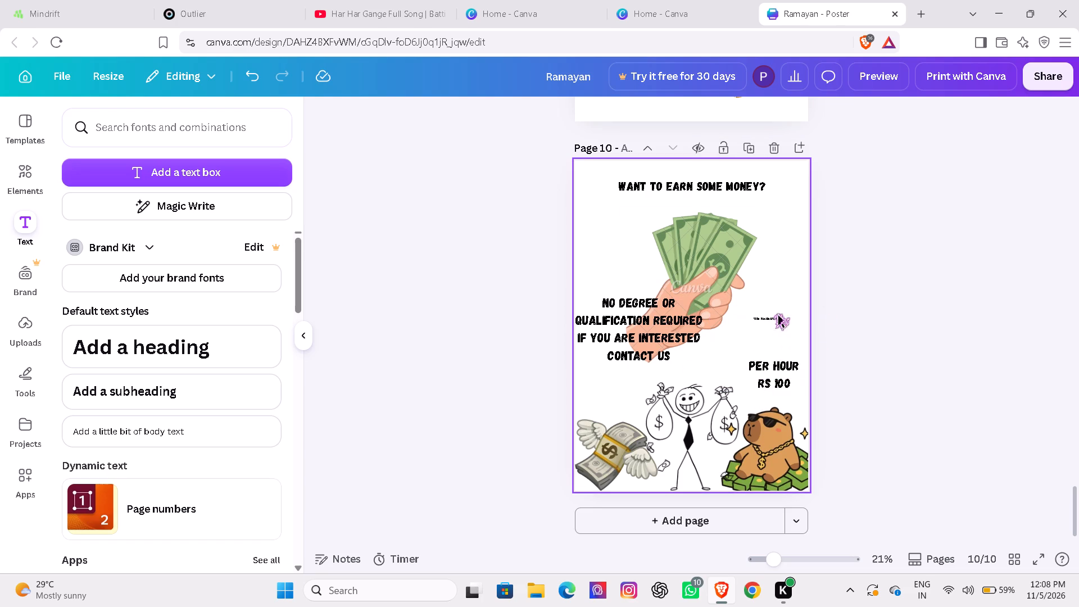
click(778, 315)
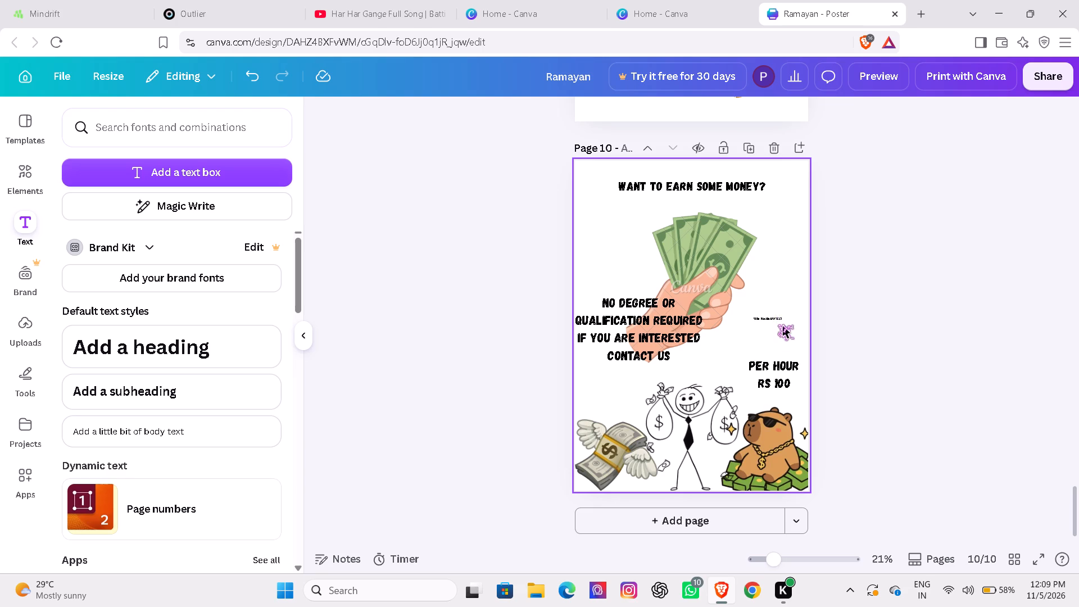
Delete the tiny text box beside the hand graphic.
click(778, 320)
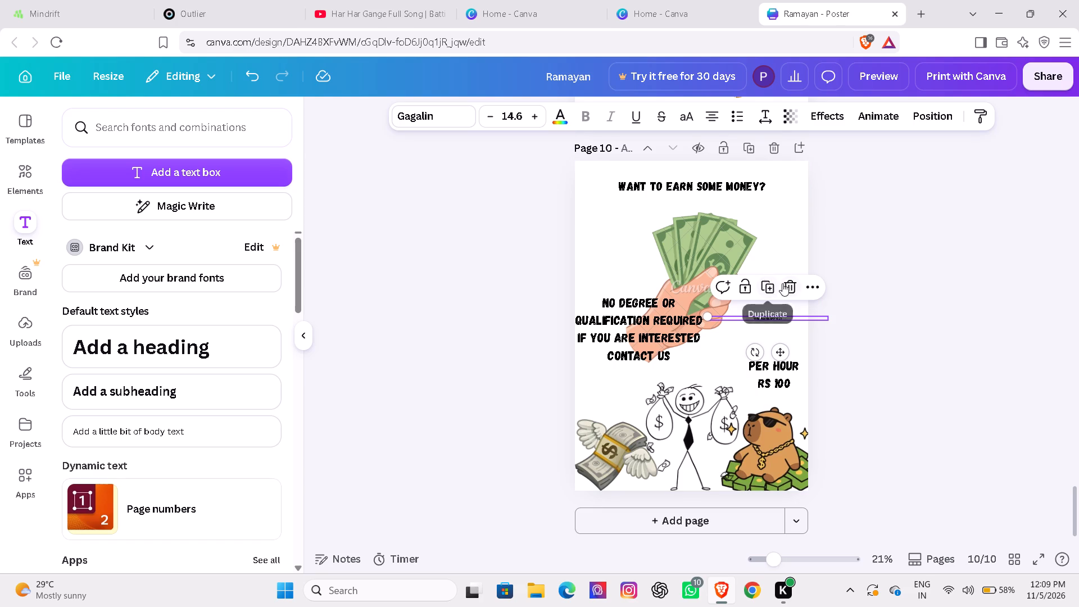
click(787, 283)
Add a new text box to page 10 and scale it to font size 46.3.
click(237, 173)
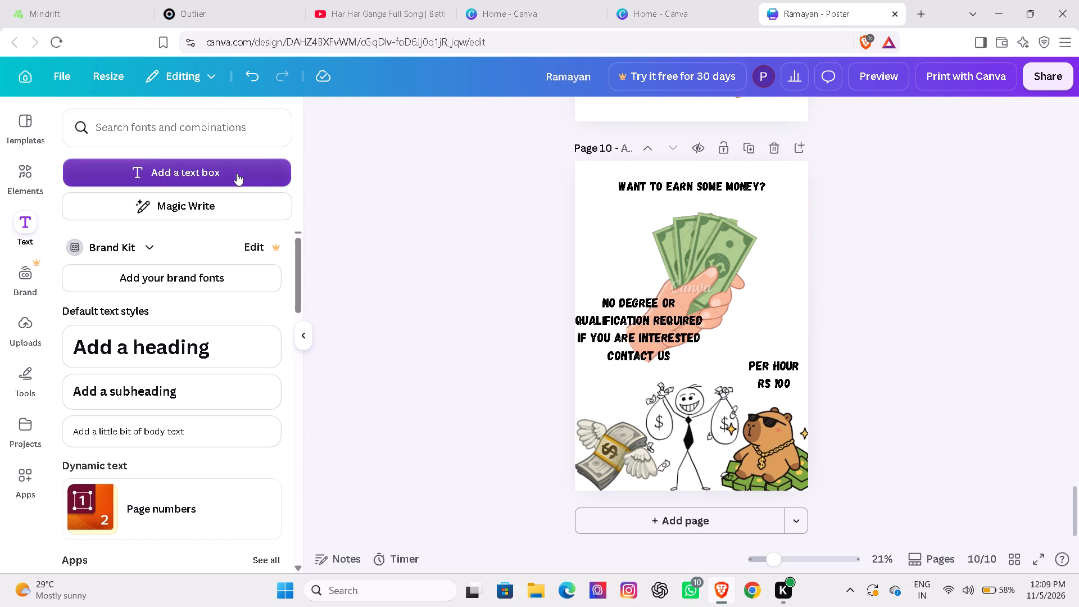
drag(702, 327, 758, 420)
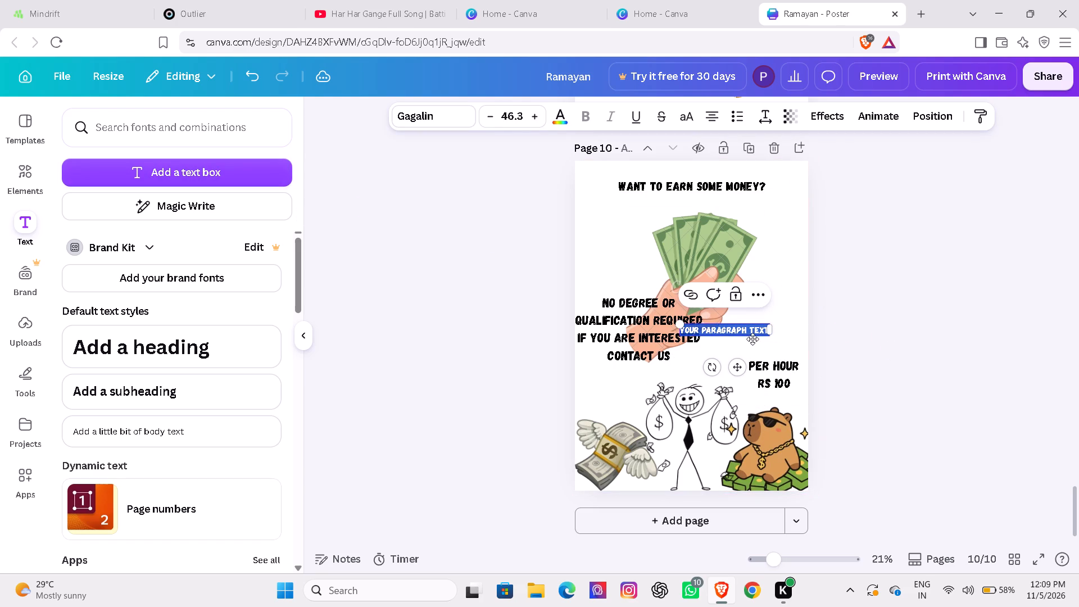
Clear all the placeholder text from the new text box over the hand graphic.
click(765, 327)
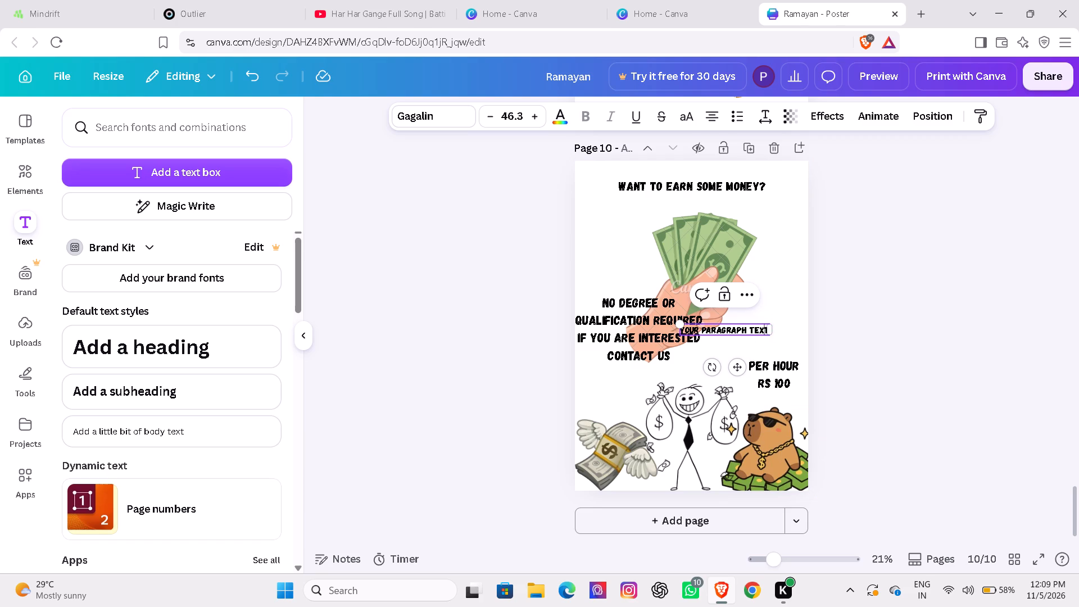
key(Right)
key(Right)
key(BackSpace)
key(BackSpace)
key(BackSpace)
key(BackSpace)
key(BackSpace)
key(BackSpace)
key(BackSpace)
key(BackSpace)
key(BackSpace)
key(BackSpace)
key(BackSpace)
key(BackSpace)
key(BackSpace)
key(BackSpace)
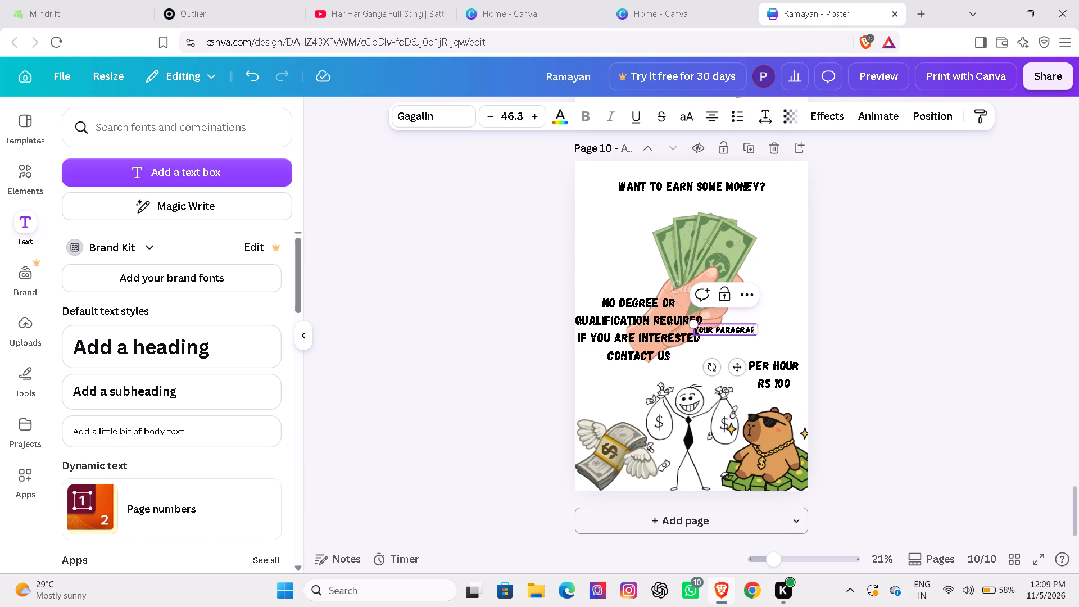
key(BackSpace)
key(BackSpace)
key(BackSpace)
key(BackSpace)
key(BackSpace)
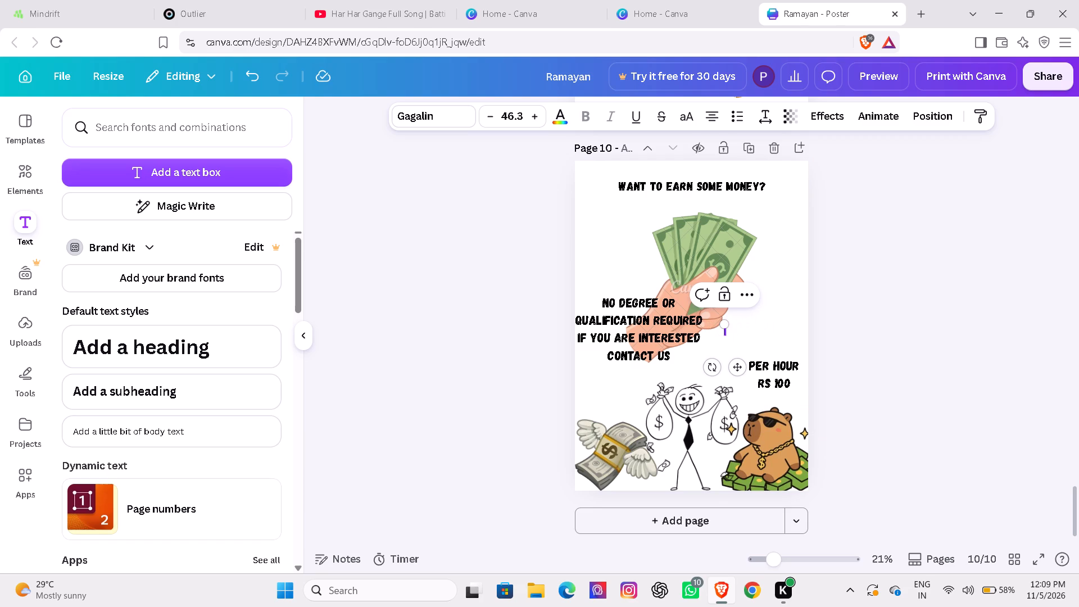
key(BackSpace)
Enter "Requirements" in the empty text box, with "laptop and stable internet" on the line below.
text(Re)
text(quirements)
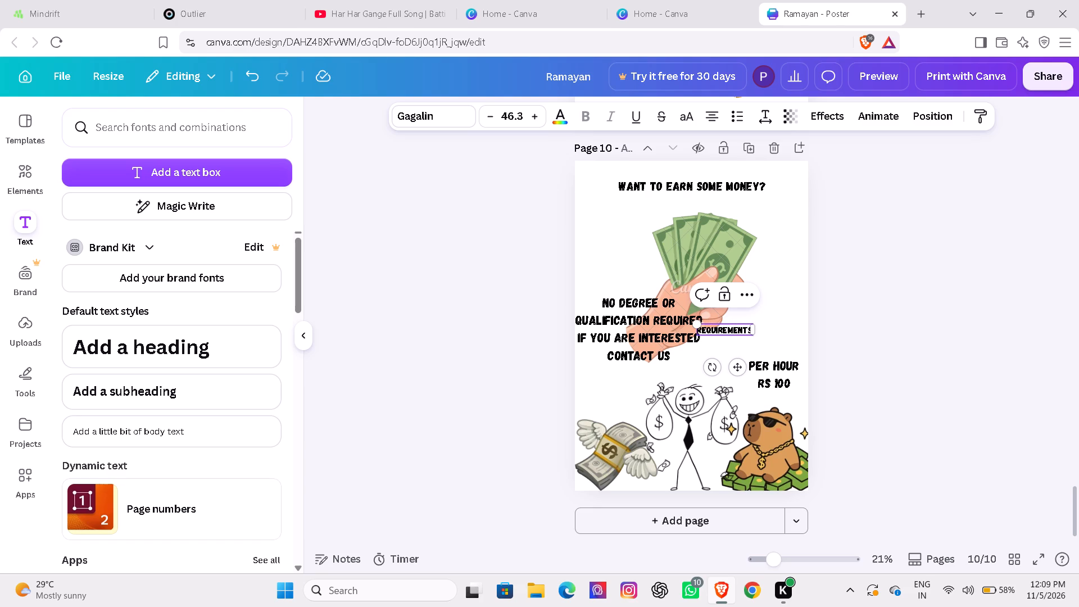
key(Return)
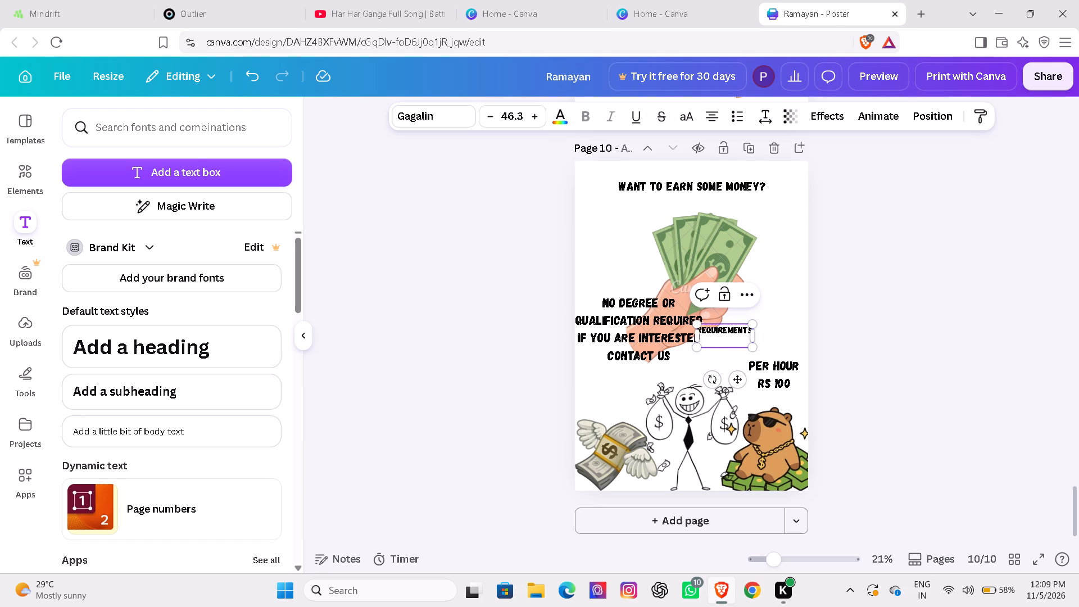
key(l)
key(a)
key(p)
text(top)
key(space)
text(an)
text(d)
key(space)
key(a)
key(BackSpace)
text(stable in)
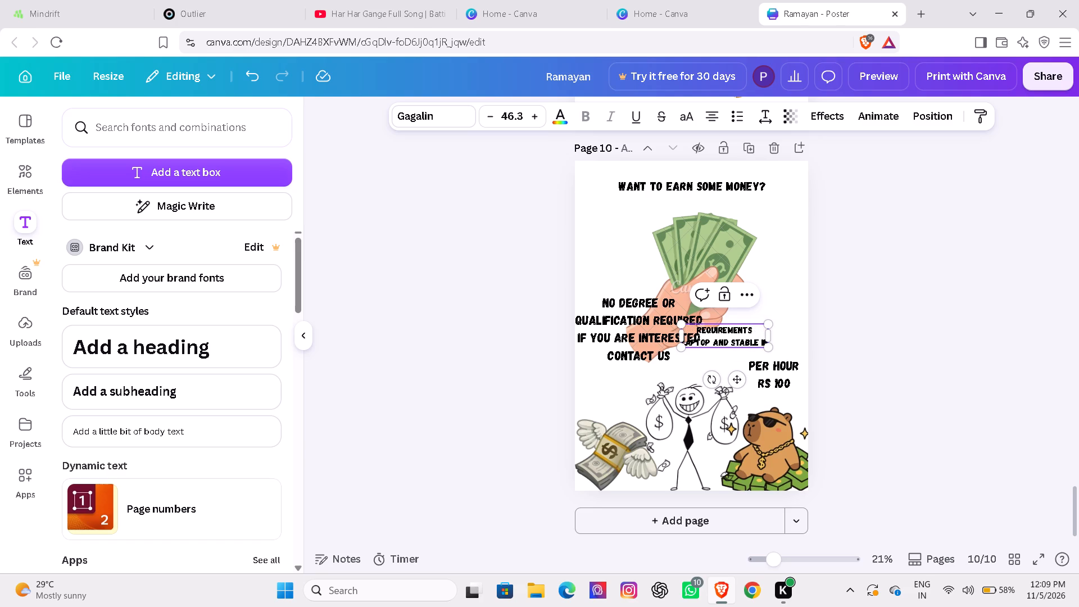
text(ternet)
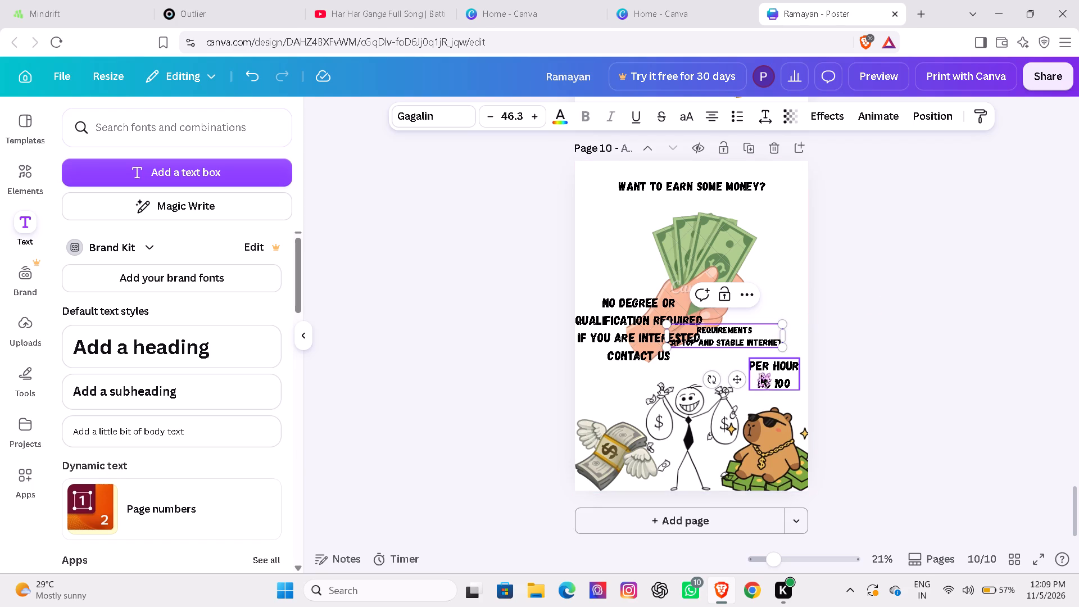
Move the requirements text box beside the hand graphic, just above the "Per hour Rs 100" text.
click(733, 383)
drag(740, 382, 772, 379)
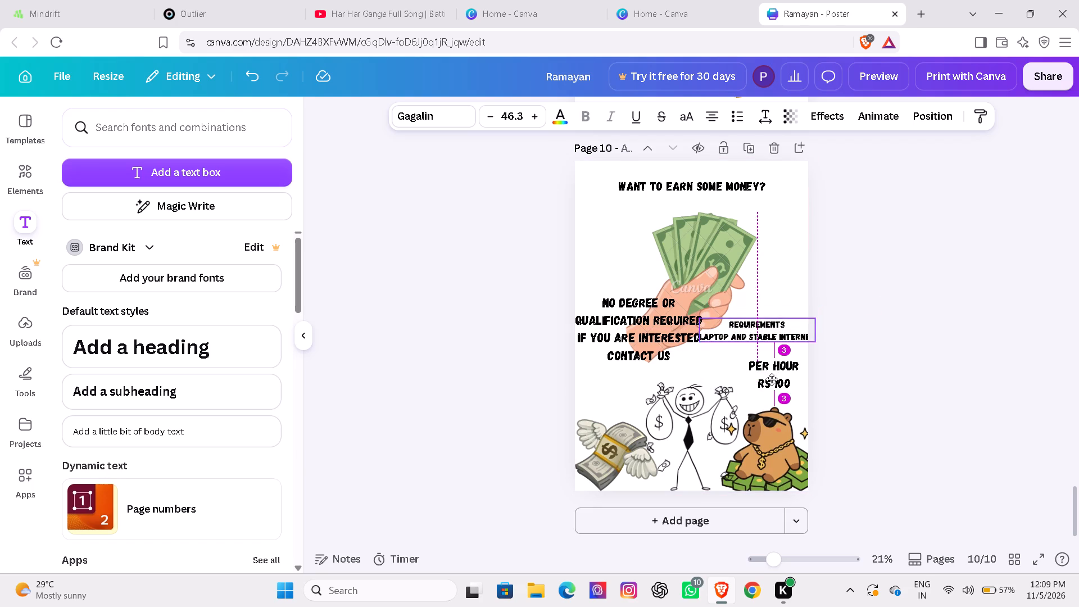
drag(772, 379, 769, 382)
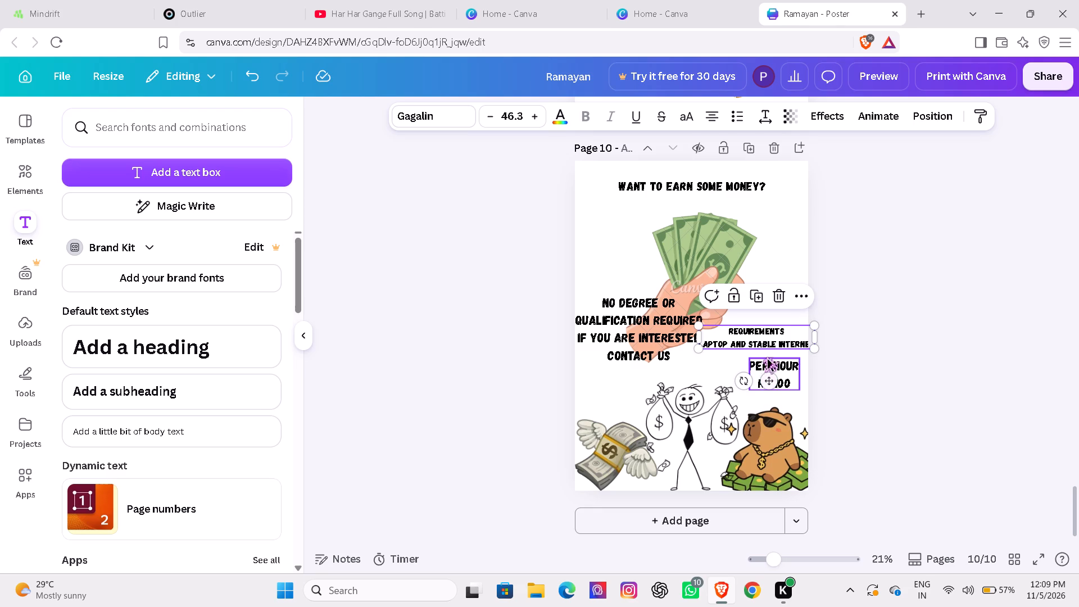
Break the "laptop and stable internet" line so that "internet" sits on its own line.
click(779, 341)
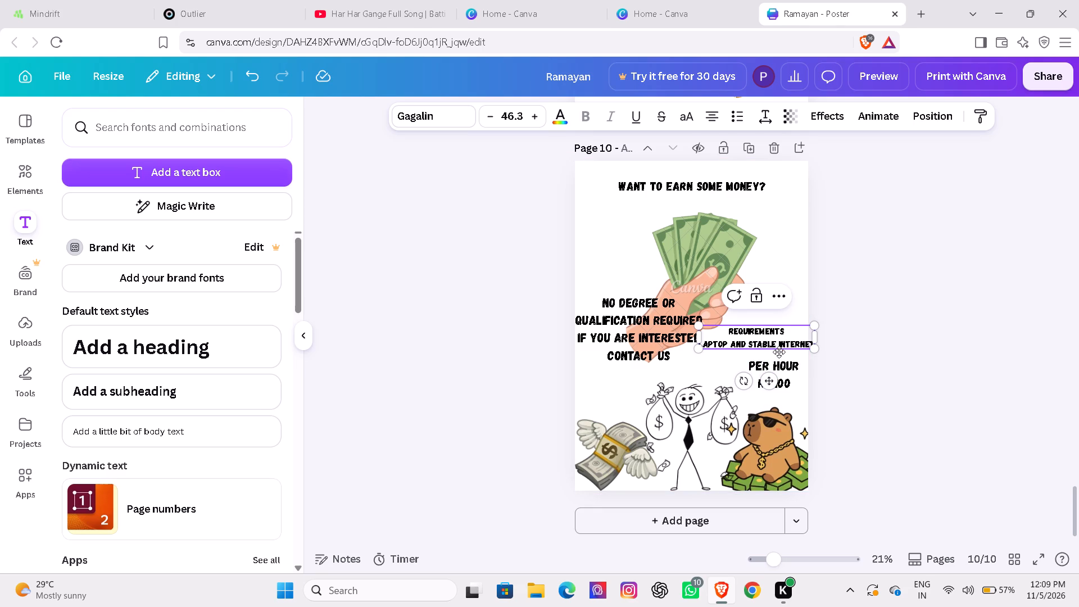
key(Return)
Raise the three-line requirements block to leave a gap above the "Per hour Rs 100" text.
drag(759, 346, 760, 335)
drag(765, 392, 767, 375)
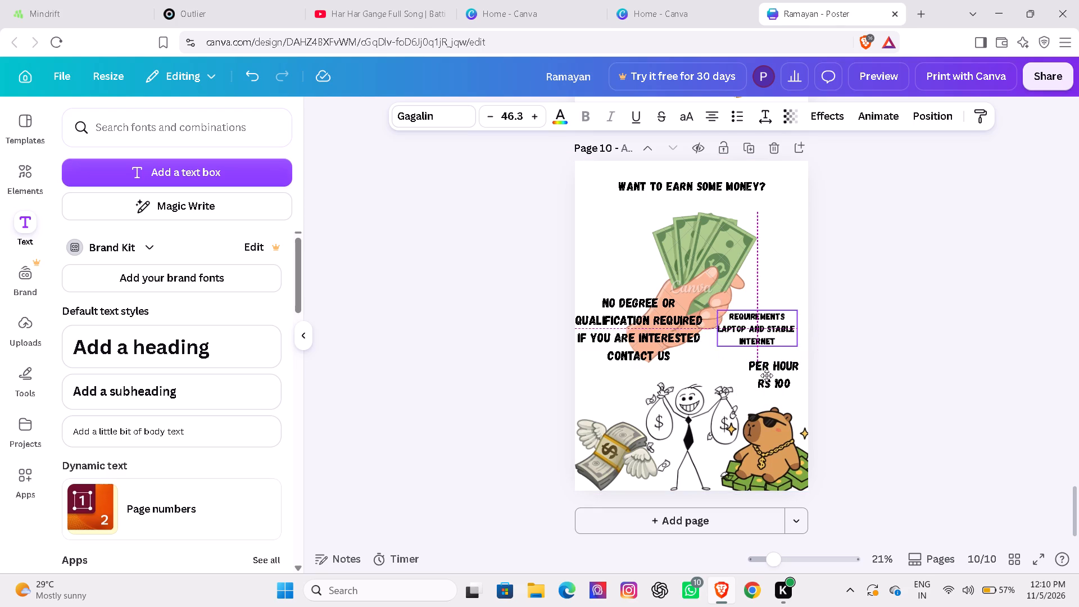
drag(767, 375, 770, 380)
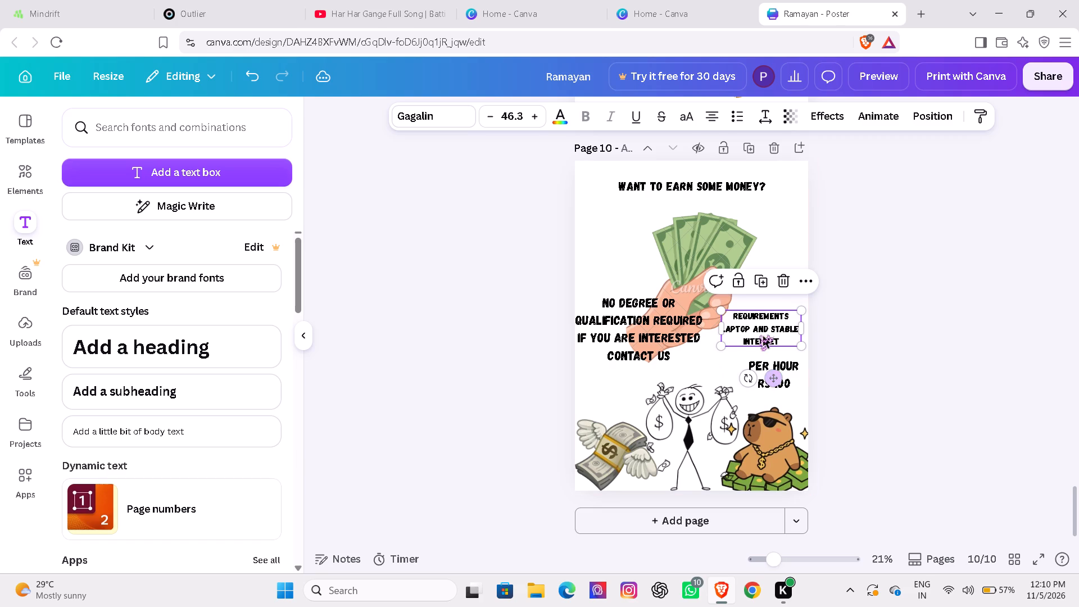
Underline the word "Requirements" in the first line of the requirements text block.
click(755, 327)
drag(737, 316, 784, 314)
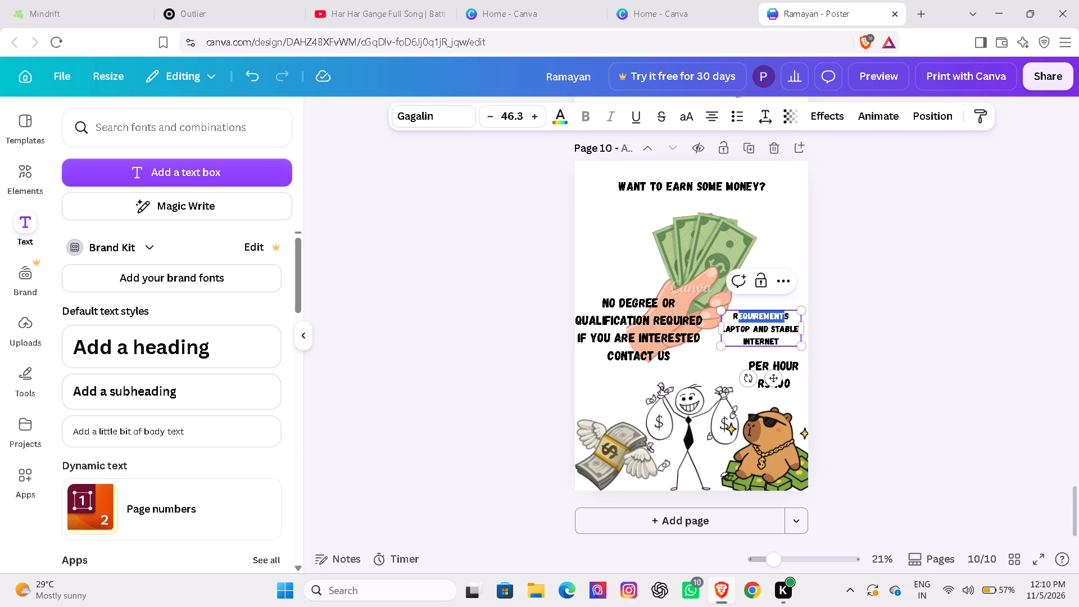
drag(784, 314, 786, 316)
click(740, 330)
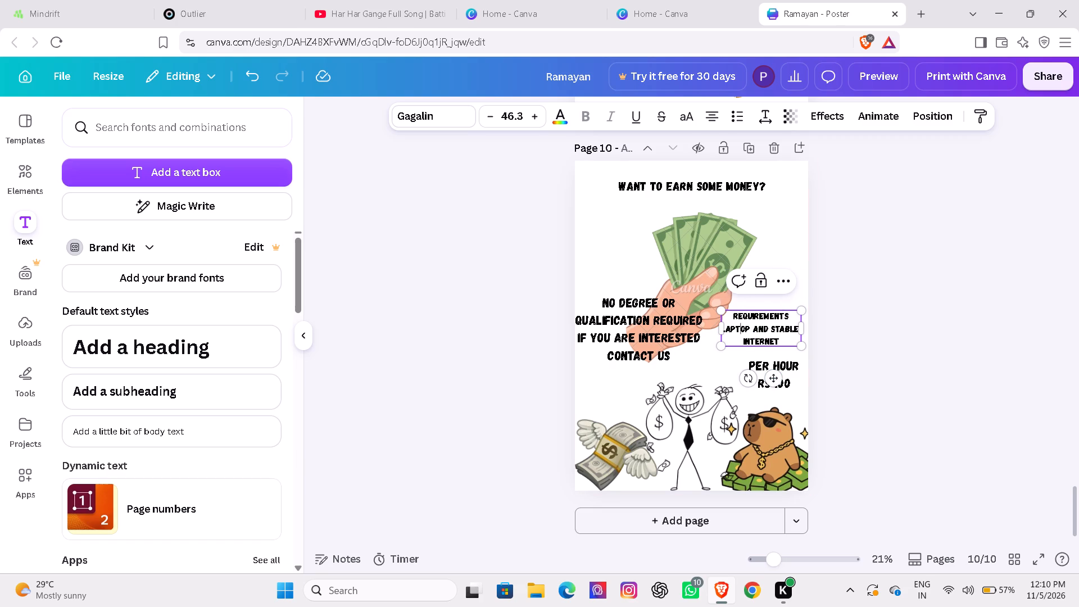
drag(733, 316, 805, 317)
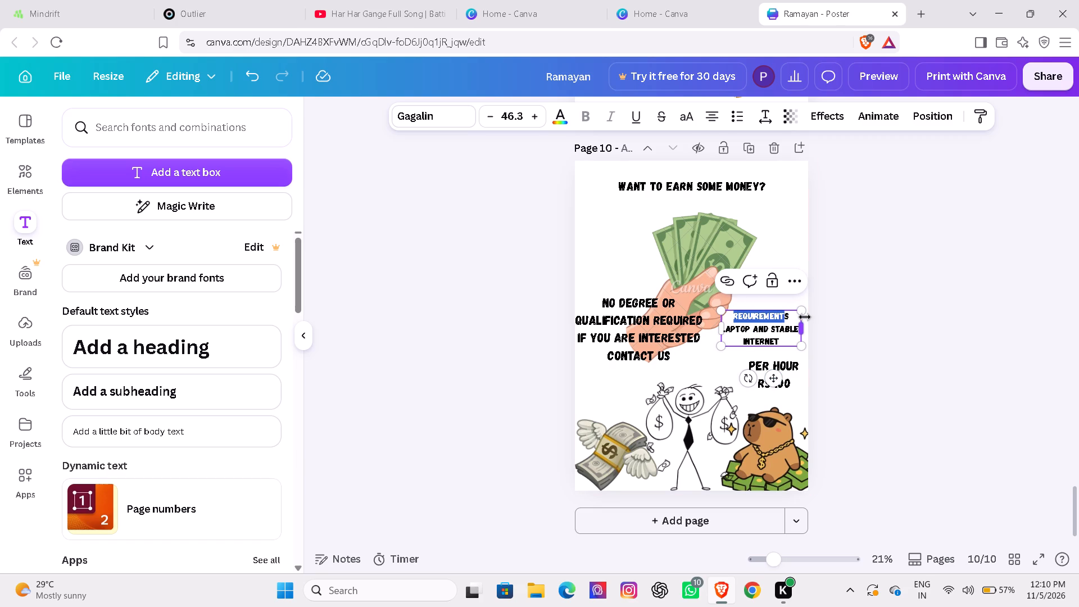
click(781, 332)
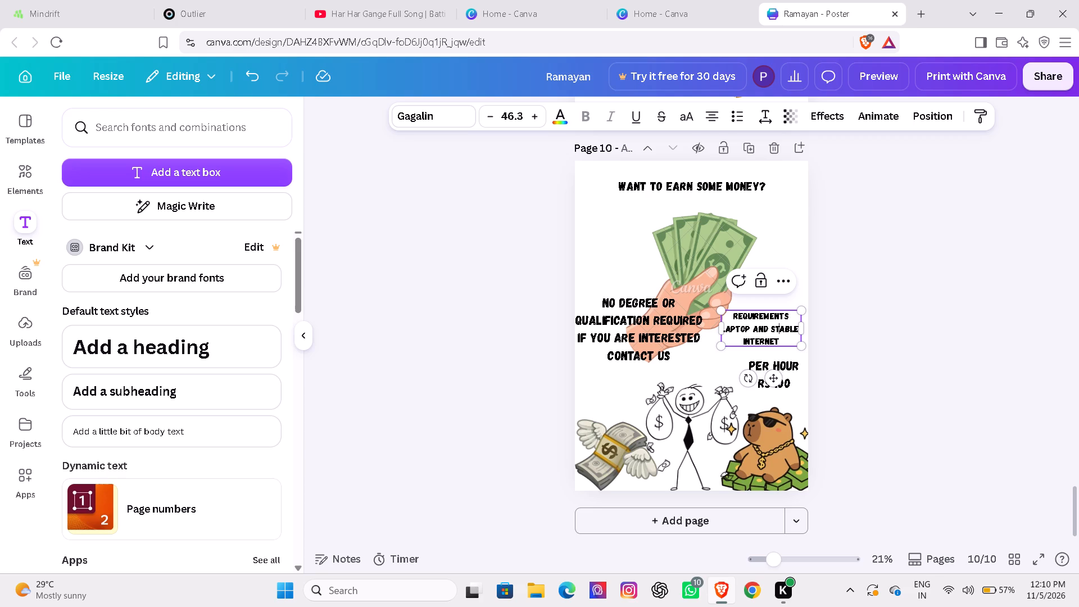
drag(734, 316, 788, 319)
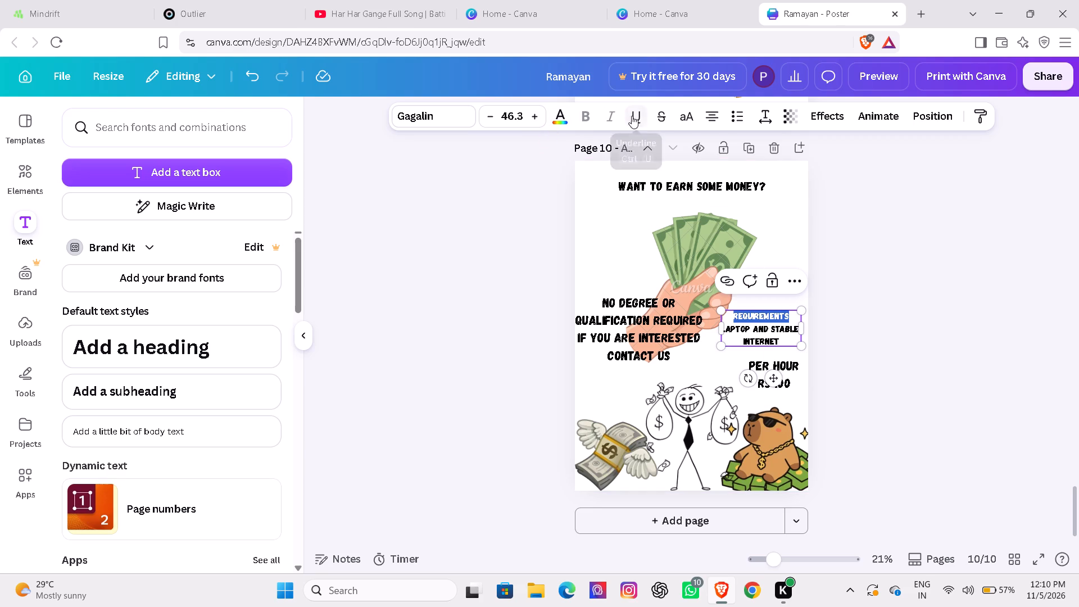
click(633, 116)
click(833, 304)
Increase the font size of the whole requirements text block to 54.3.
click(752, 329)
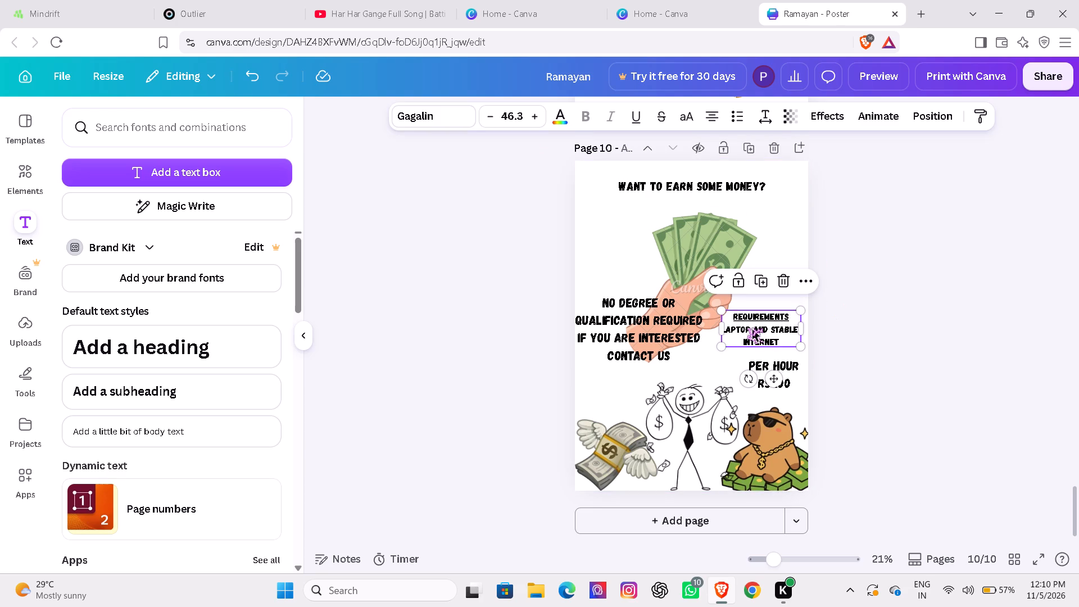
click(534, 122)
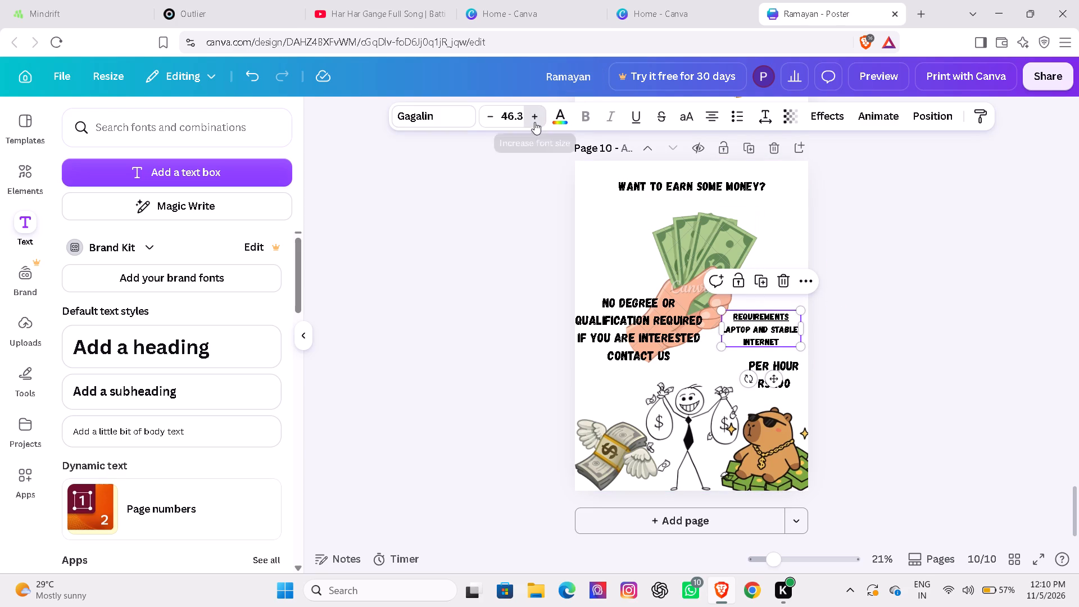
click(903, 254)
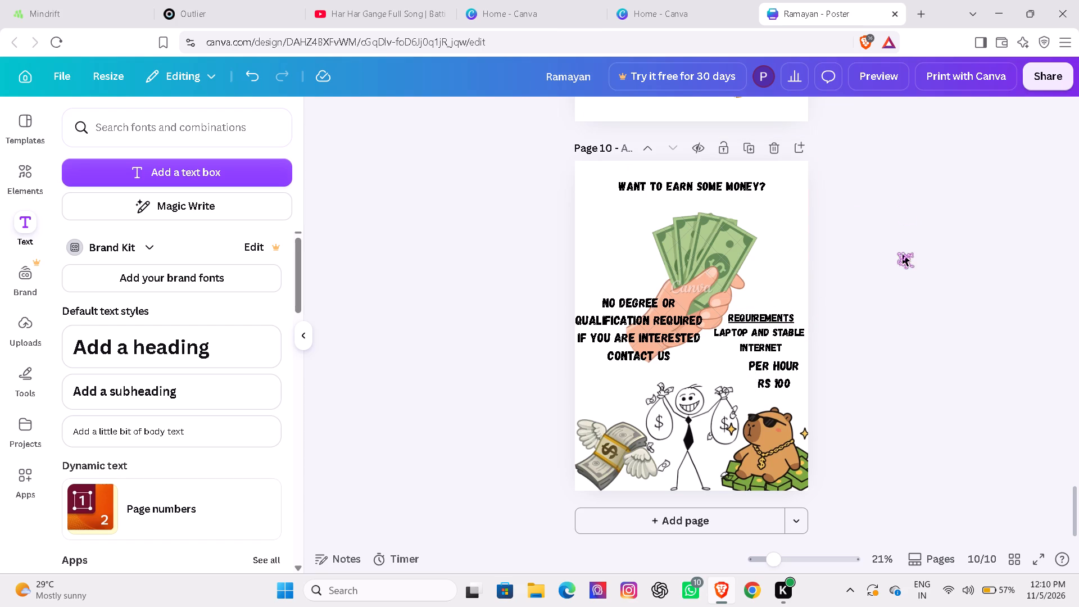
Move the enlarged requirements block up beside the hand graphic, against the page's right edge, leaving a gap above "Per hour Rs 100".
drag(791, 327, 791, 317)
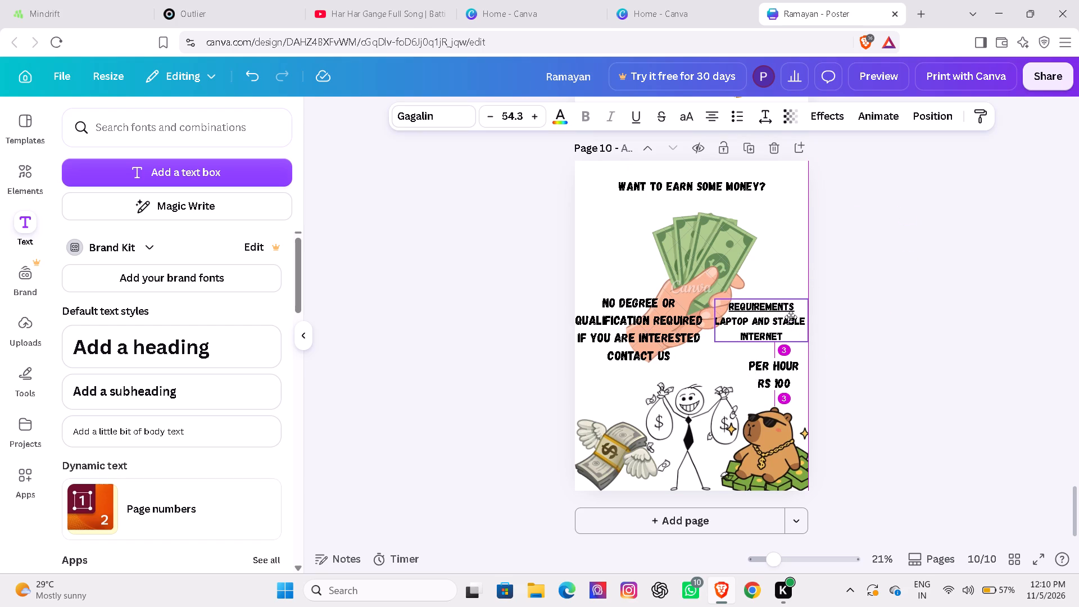
drag(791, 317, 790, 317)
click(867, 347)
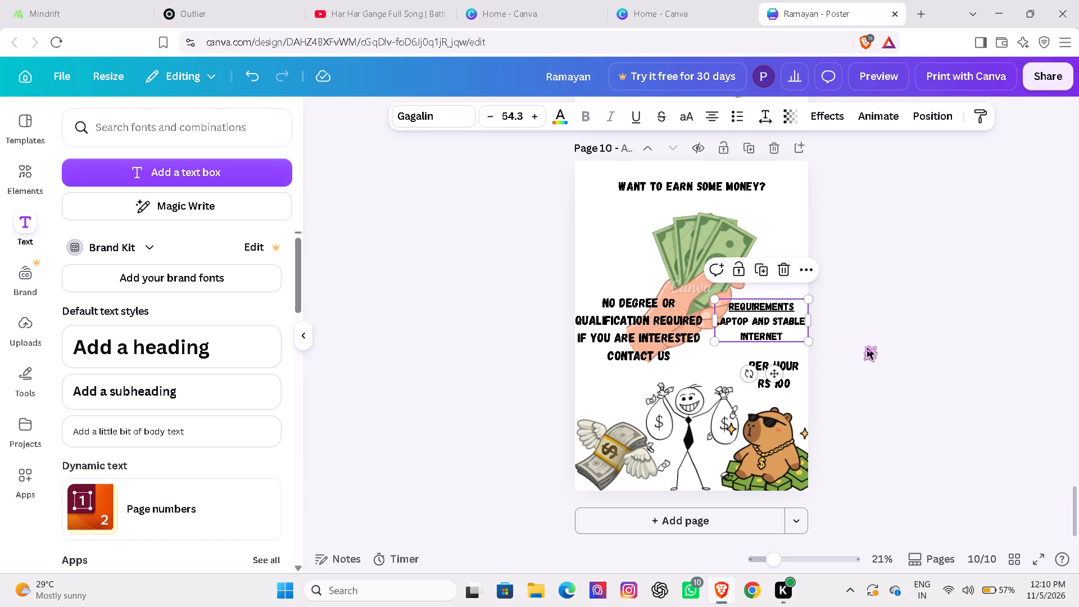
Lower the "Per hour Rs 100" text slightly toward the capybara graphic to widen the gap below the requirements block.
click(783, 364)
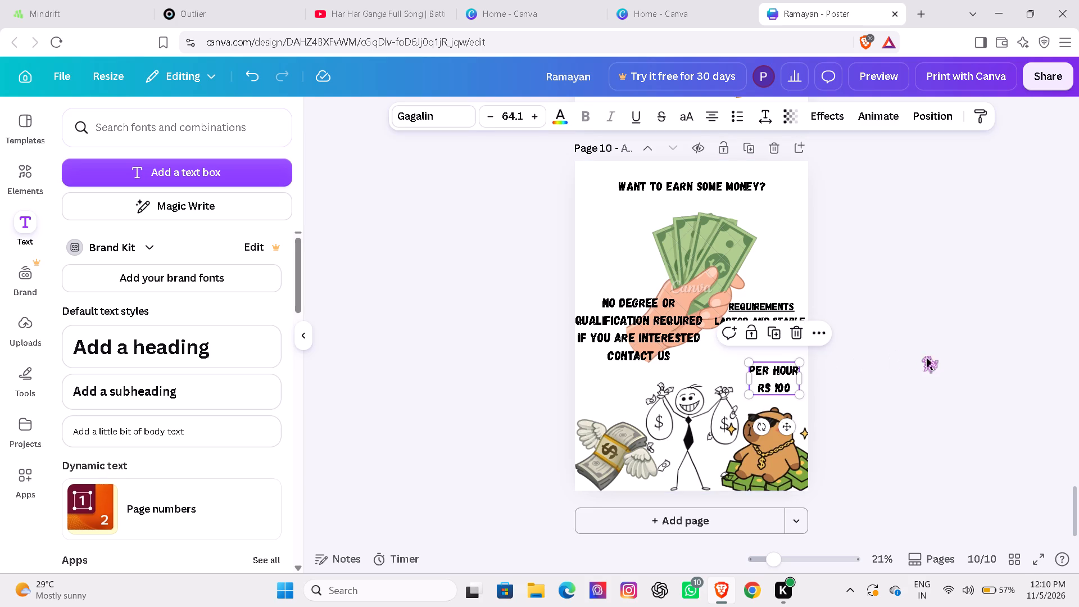
click(925, 361)
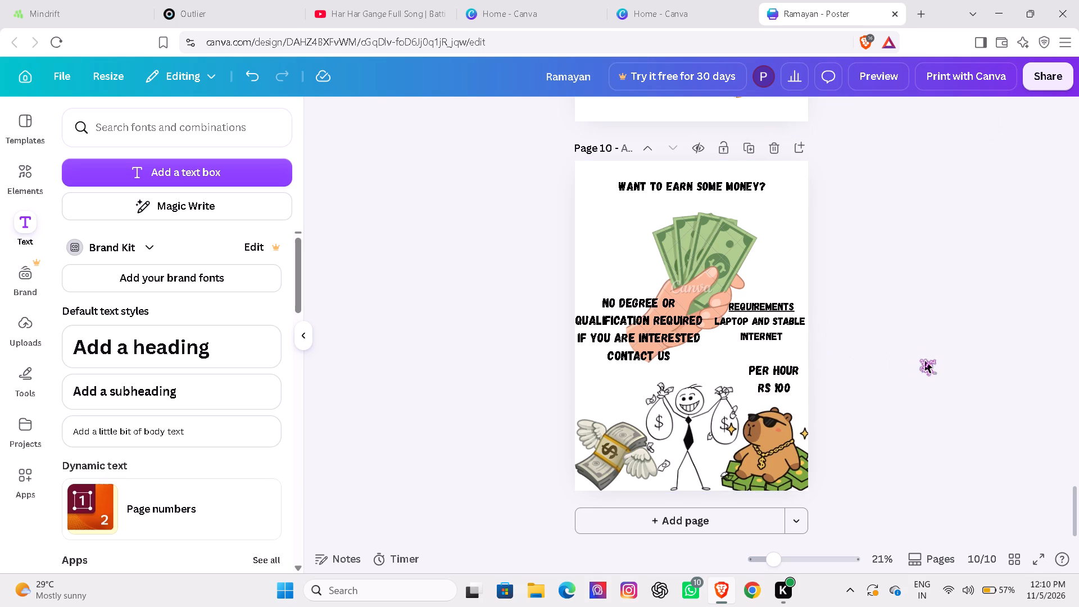